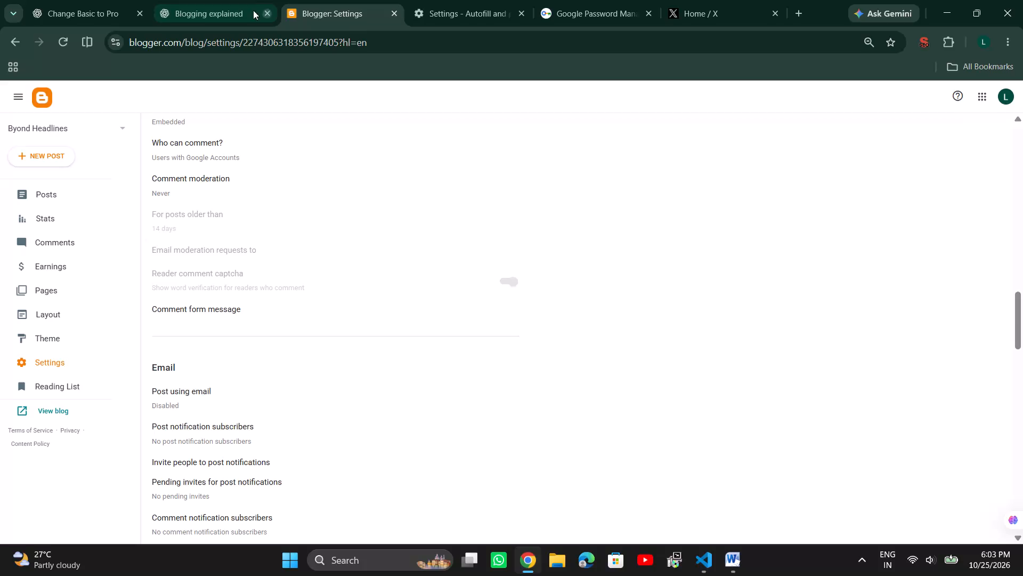
Copy the share link of the post "10 Beautiful Places to Visit in India for First-Time Travelers" from the blog's post list.
click(47, 195)
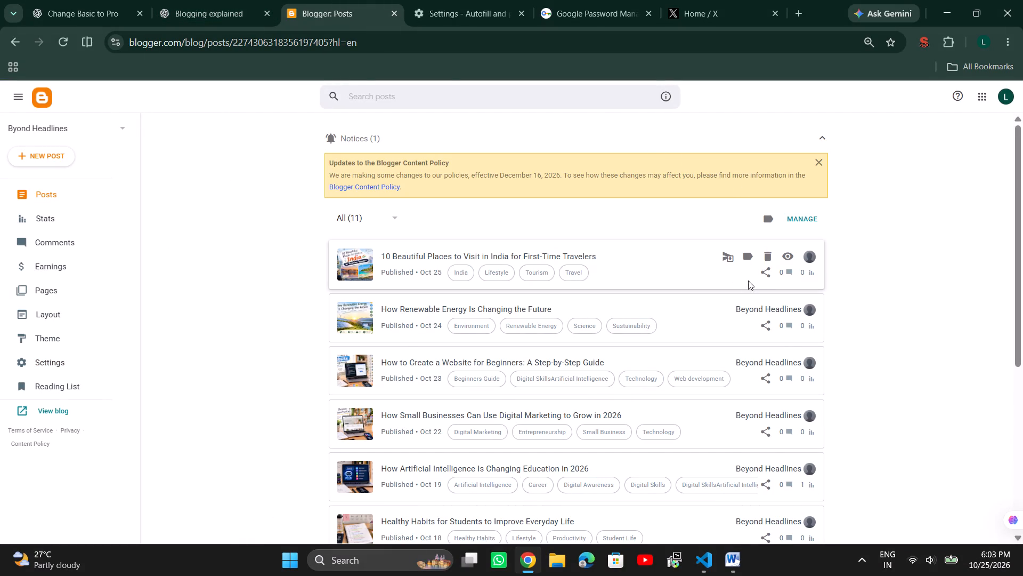
click(761, 274)
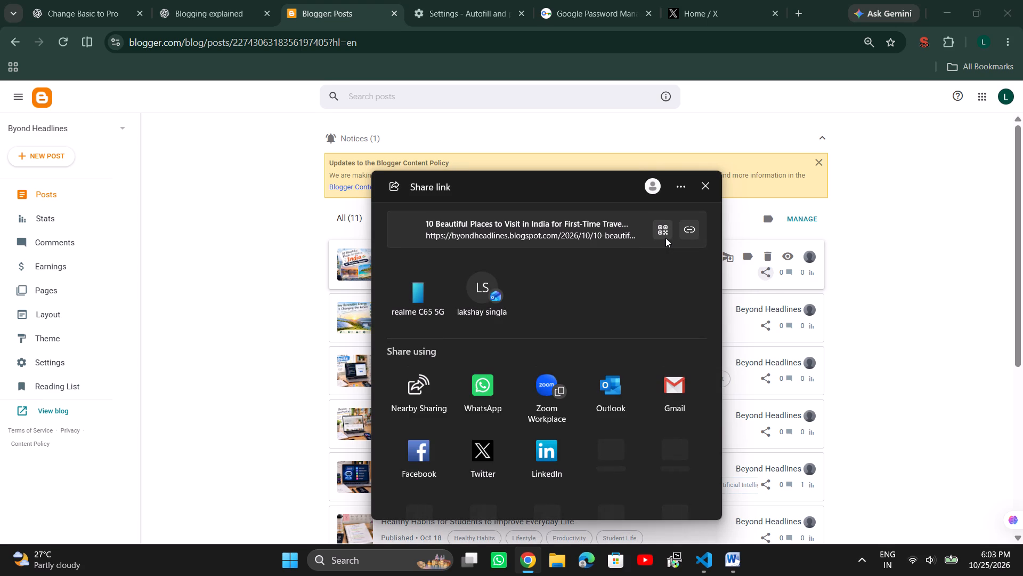
click(687, 227)
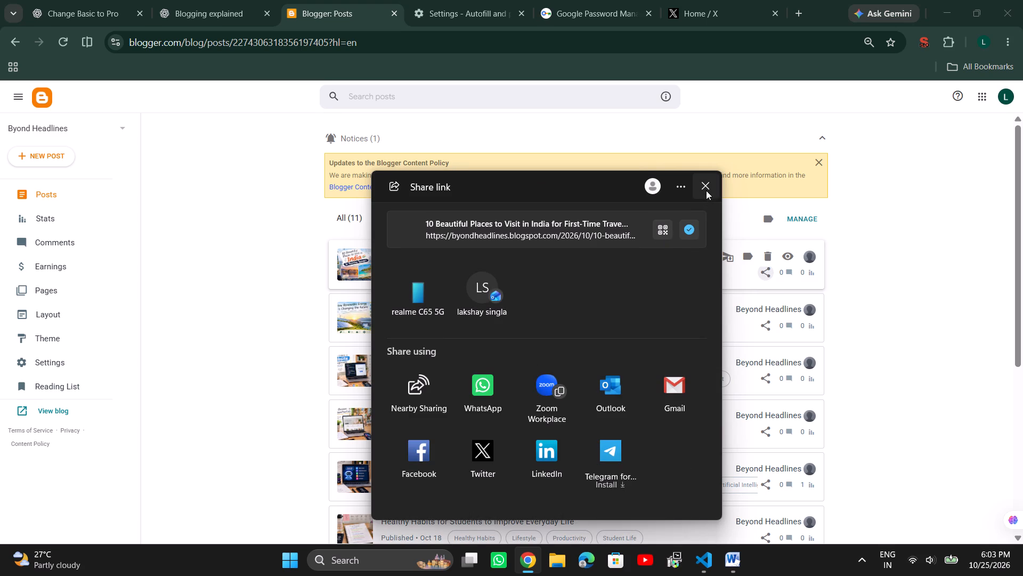
click(706, 190)
Open Google Search Console from the crawler and indexing section of the blog's settings.
click(58, 359)
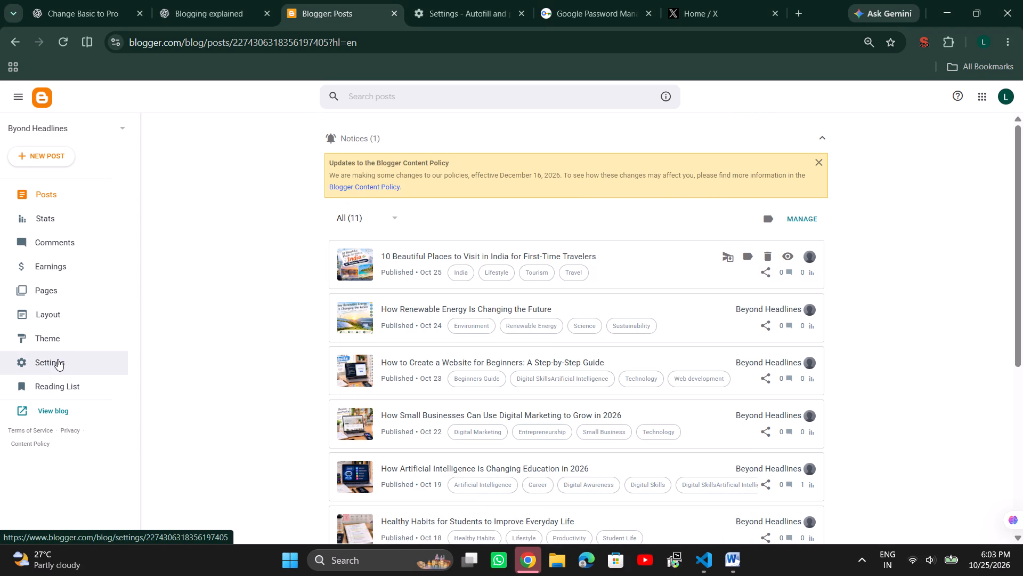
scroll(341, 282, down, 5)
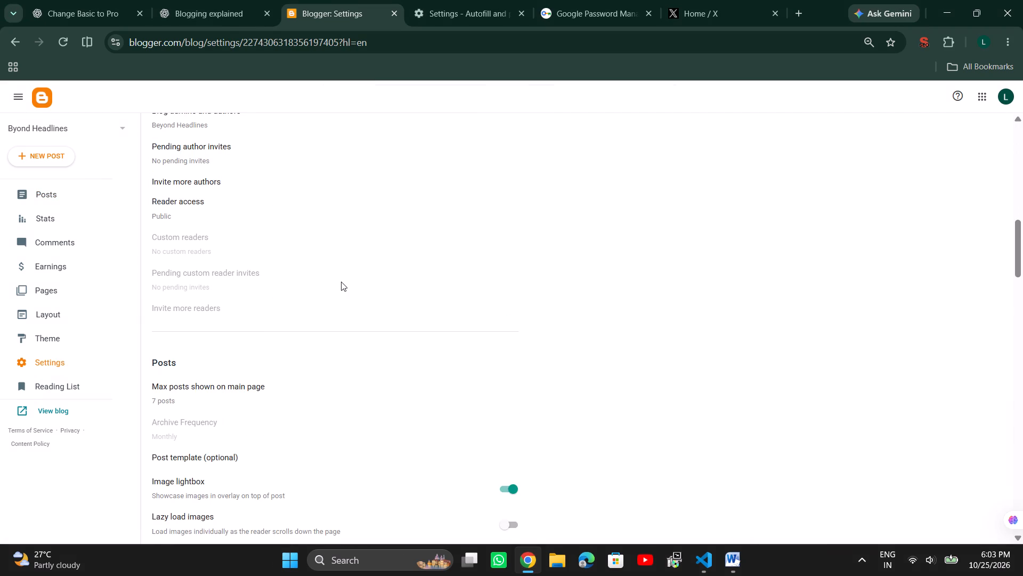
scroll(341, 282, down, 2)
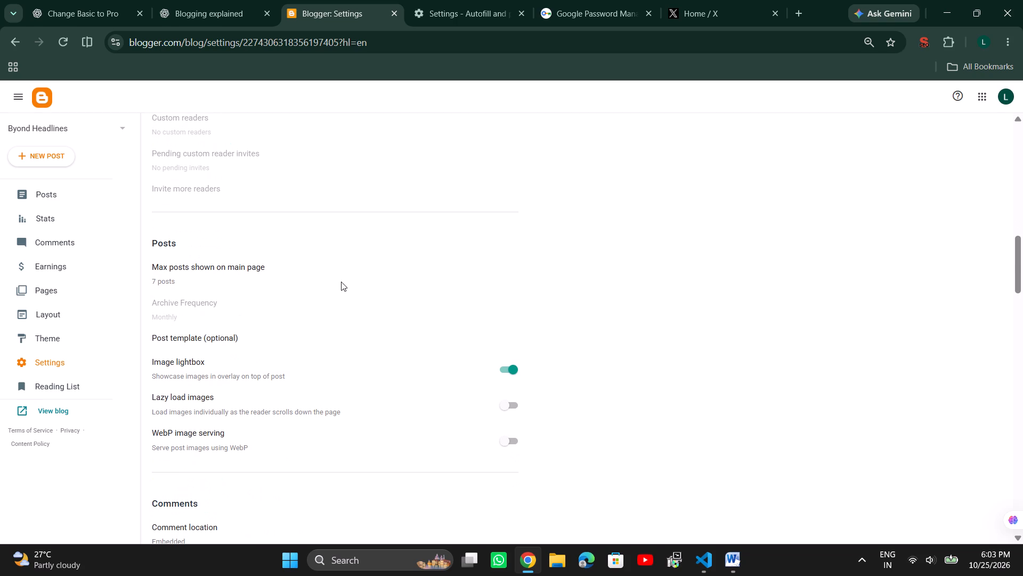
scroll(341, 282, down, 4)
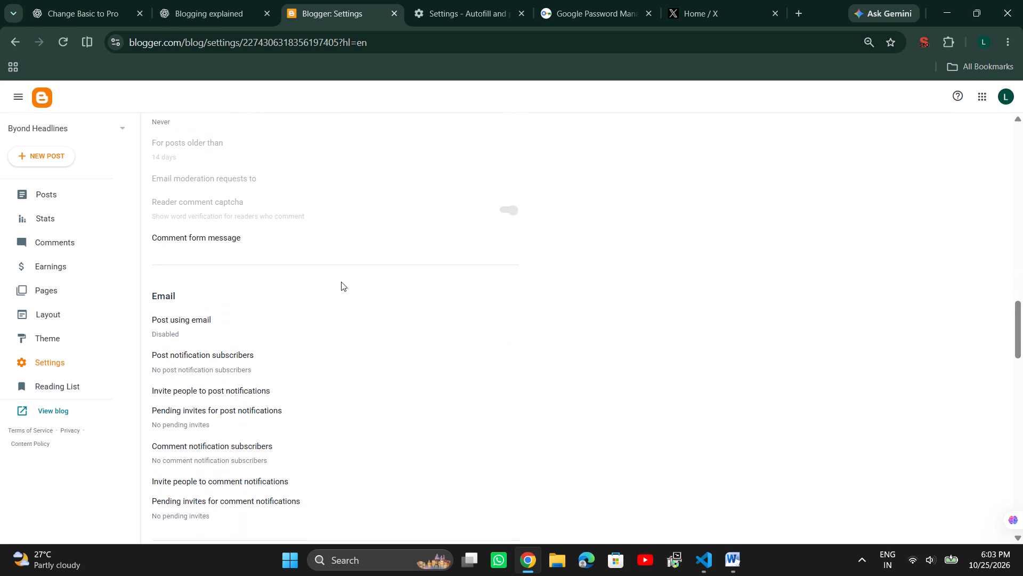
scroll(341, 282, down, 8)
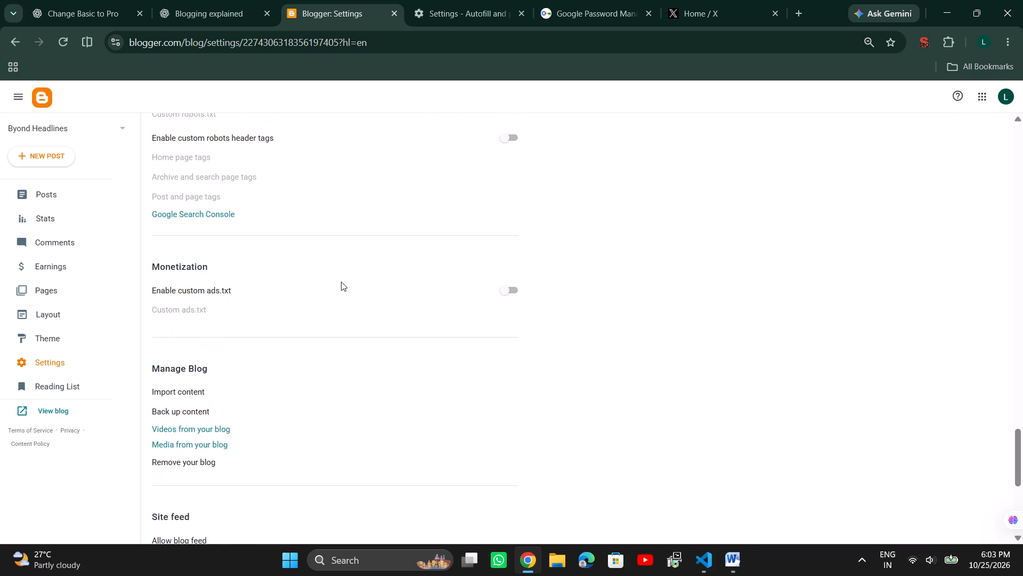
scroll(341, 282, down, 2)
click(228, 203)
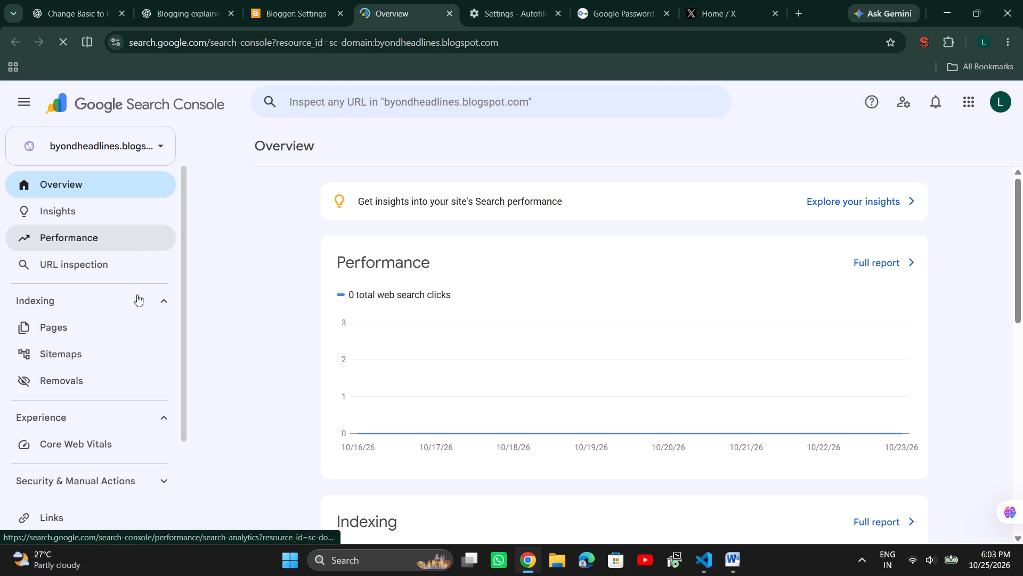
click(126, 270)
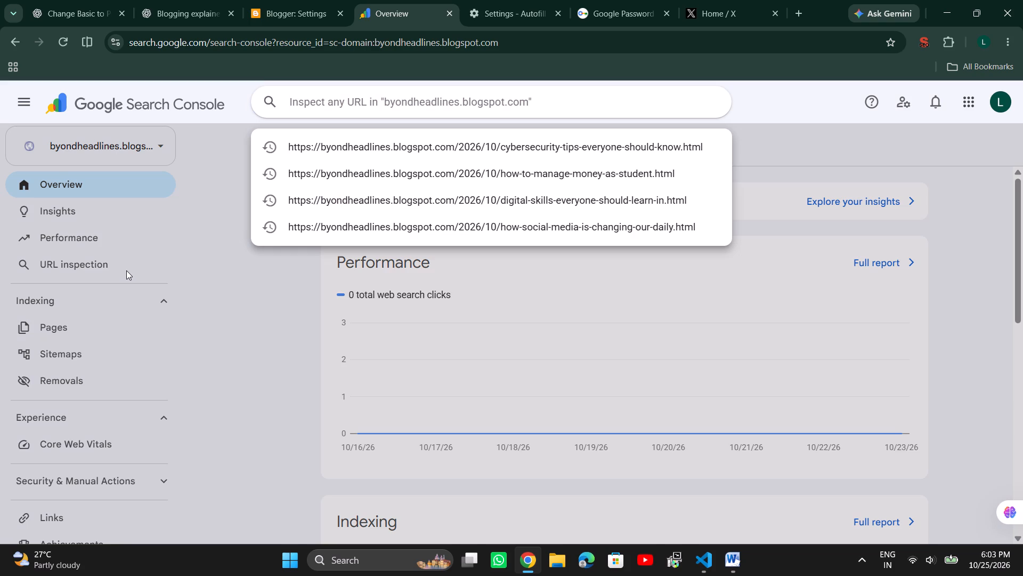
key(ctrl+v)
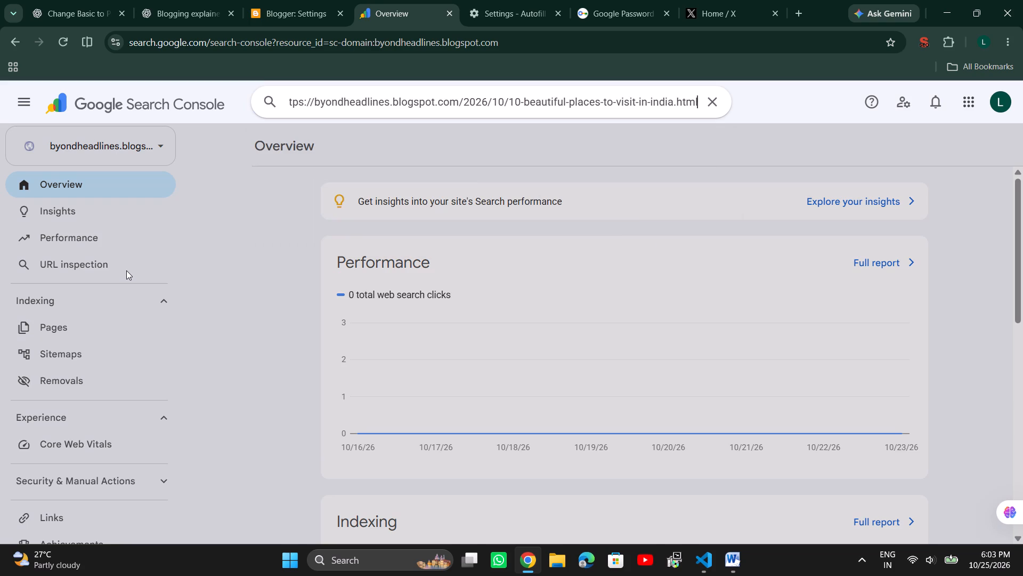
key(Return)
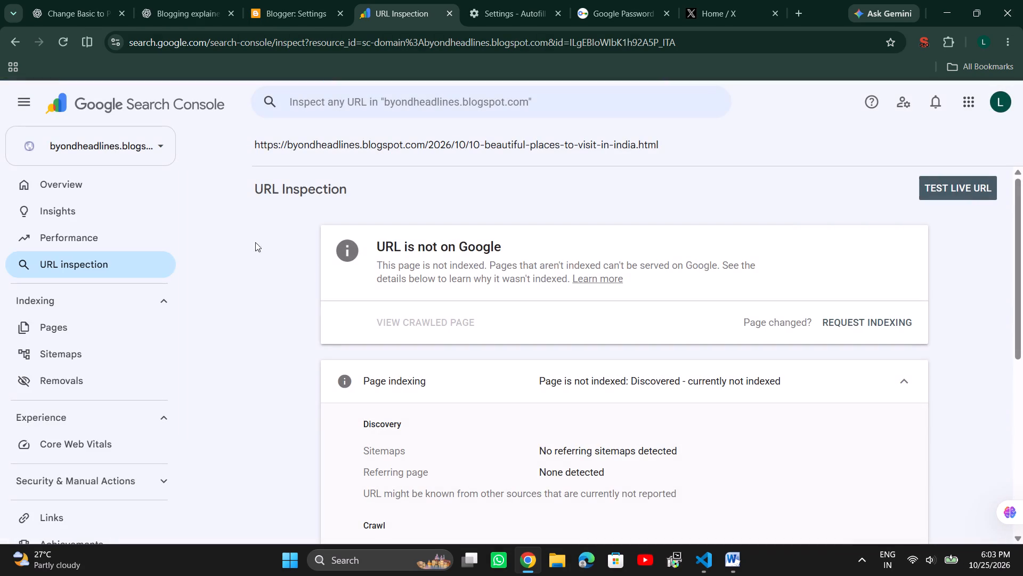
scroll(504, 286, down, 1)
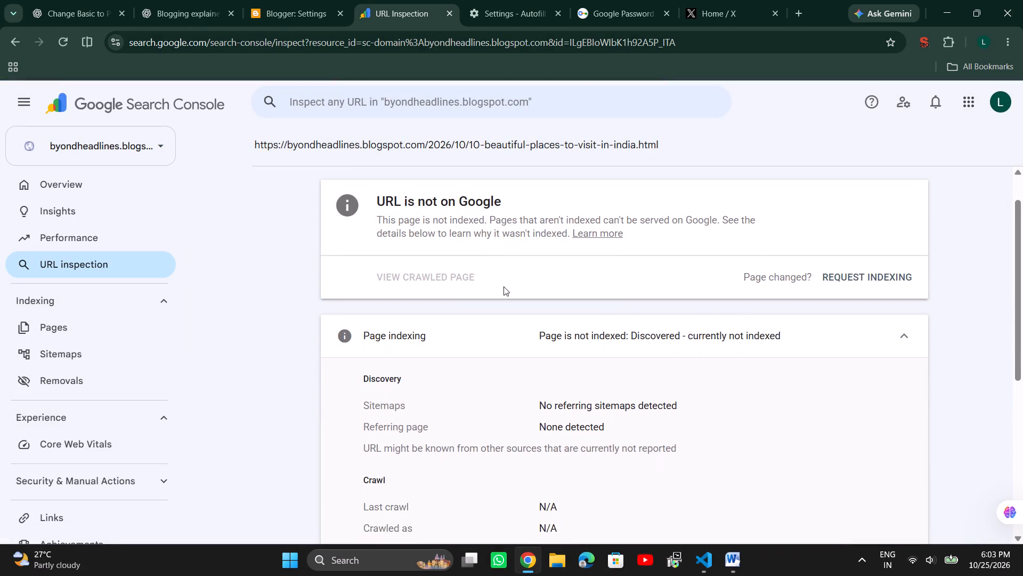
scroll(504, 286, up, 1)
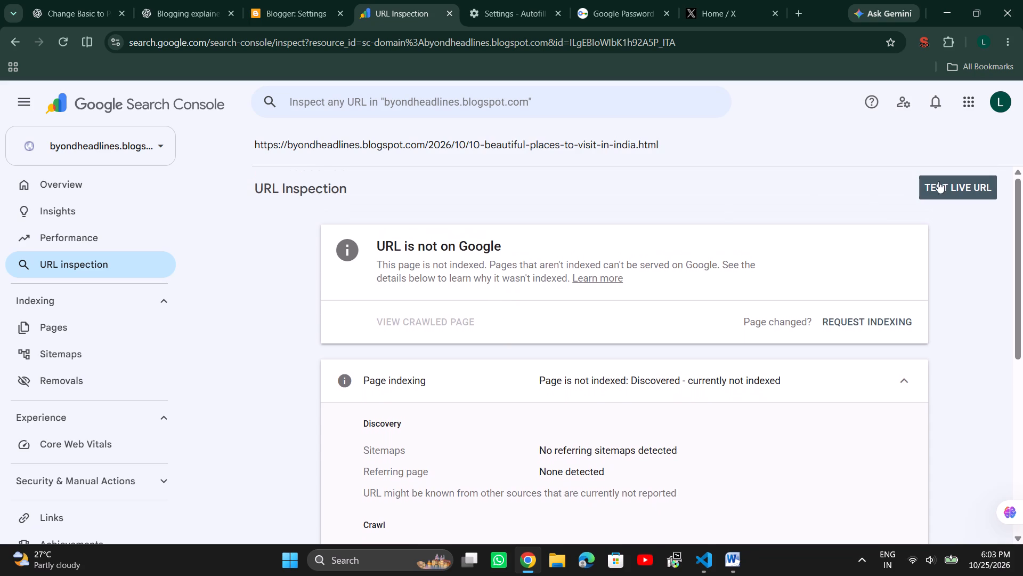
Run a live test of the 10-beautiful-places-to-visit-in-india.html URL and request its indexing.
click(955, 185)
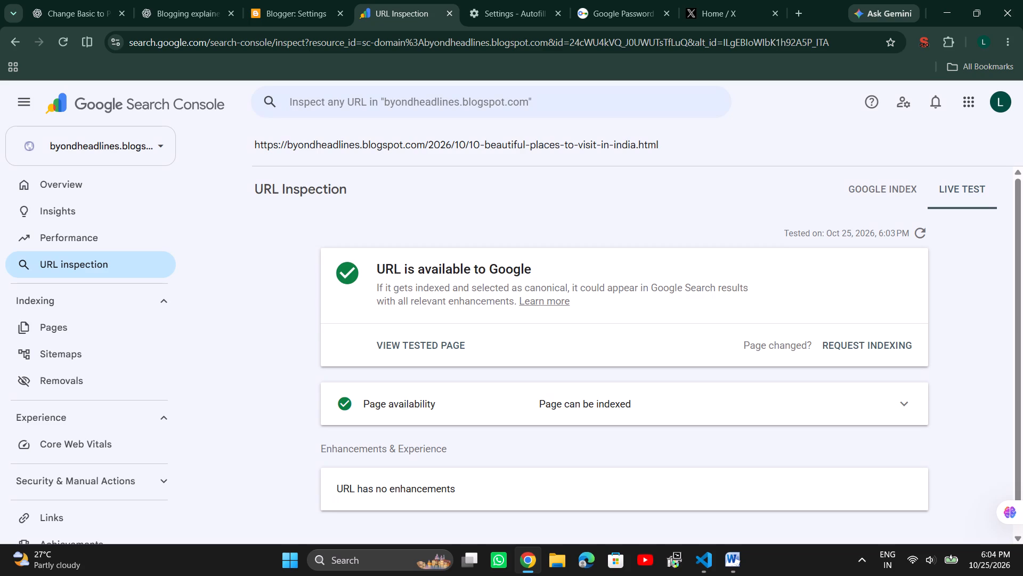
scroll(485, 293, down, 2)
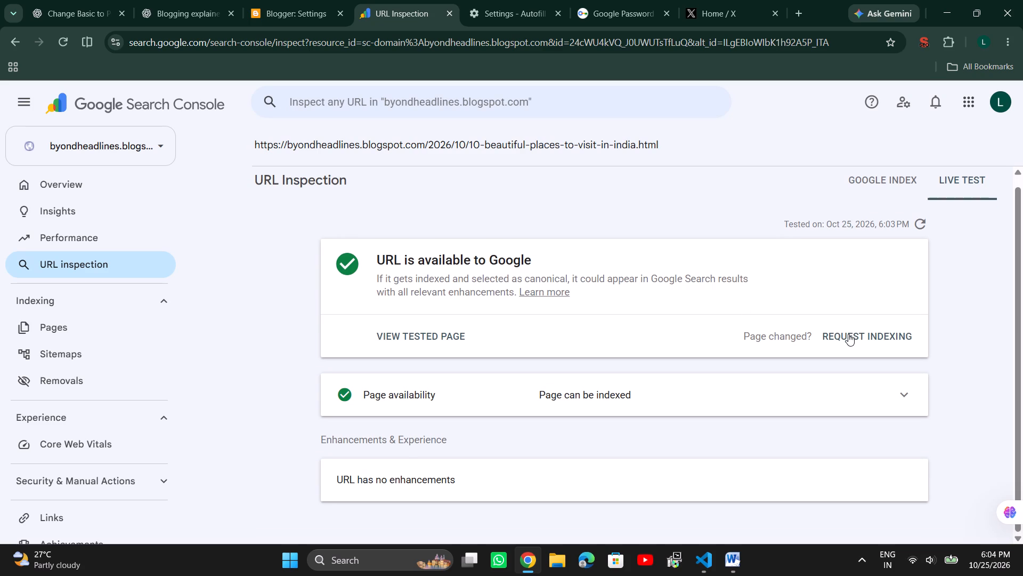
click(848, 334)
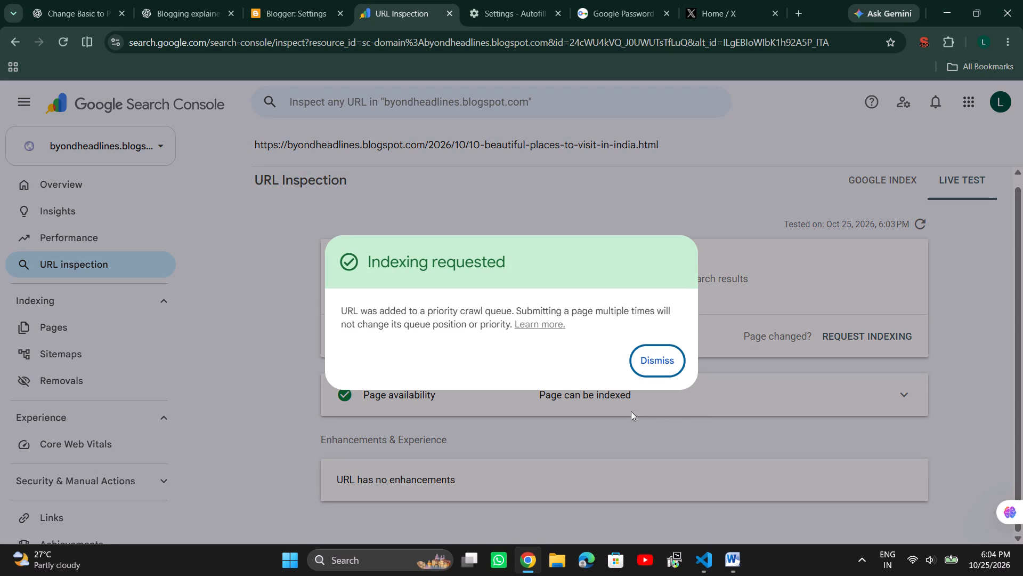
click(662, 364)
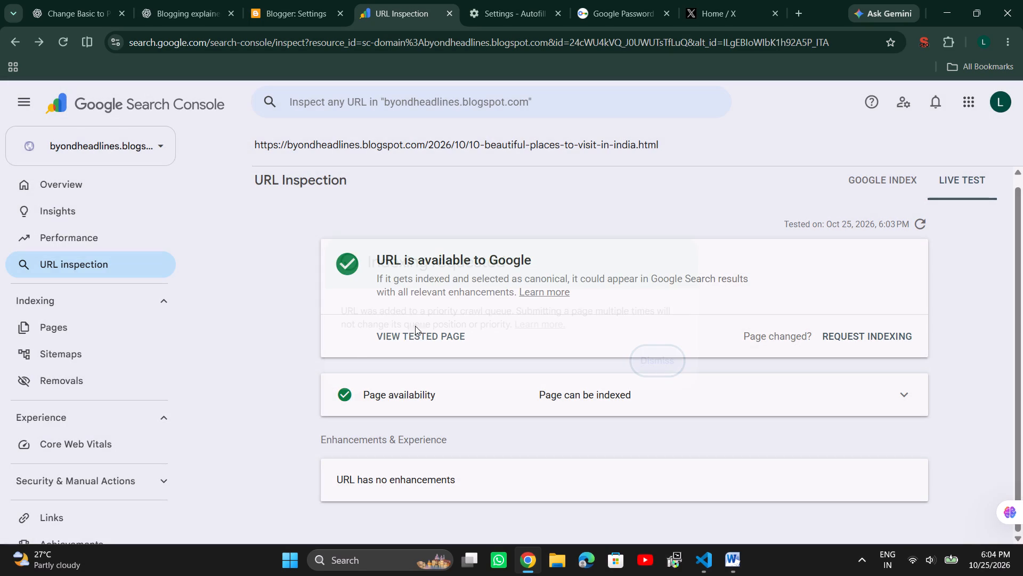
Examine the page indexing report and the details of the submitted sitemap.xml, including its discovered pages and page indexing links.
click(112, 325)
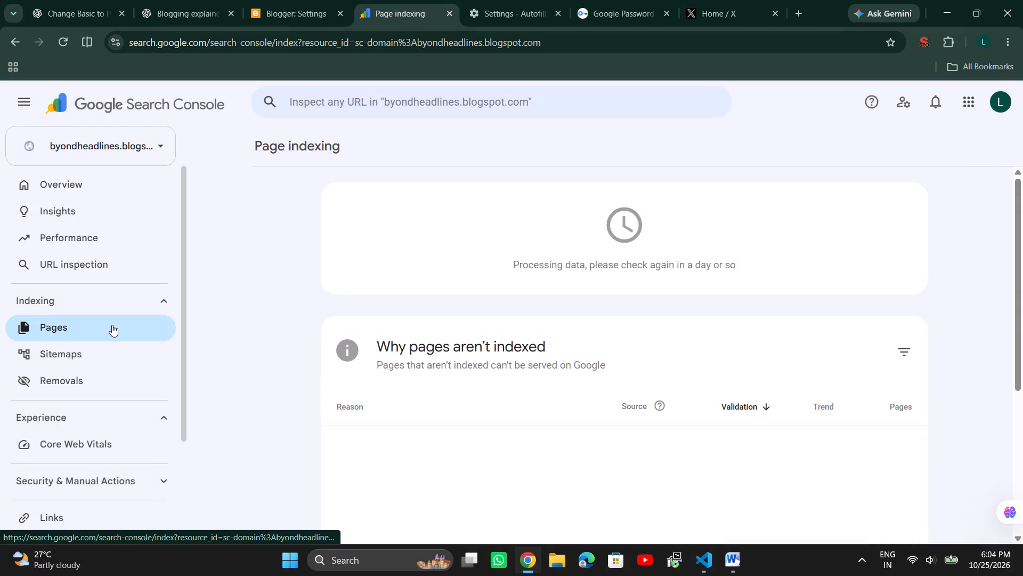
click(89, 354)
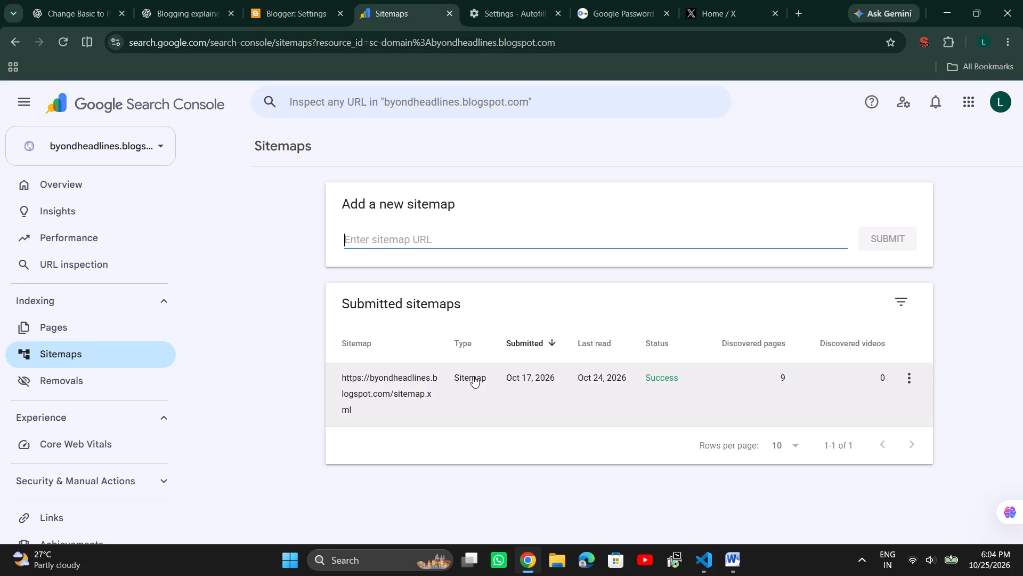
click(137, 346)
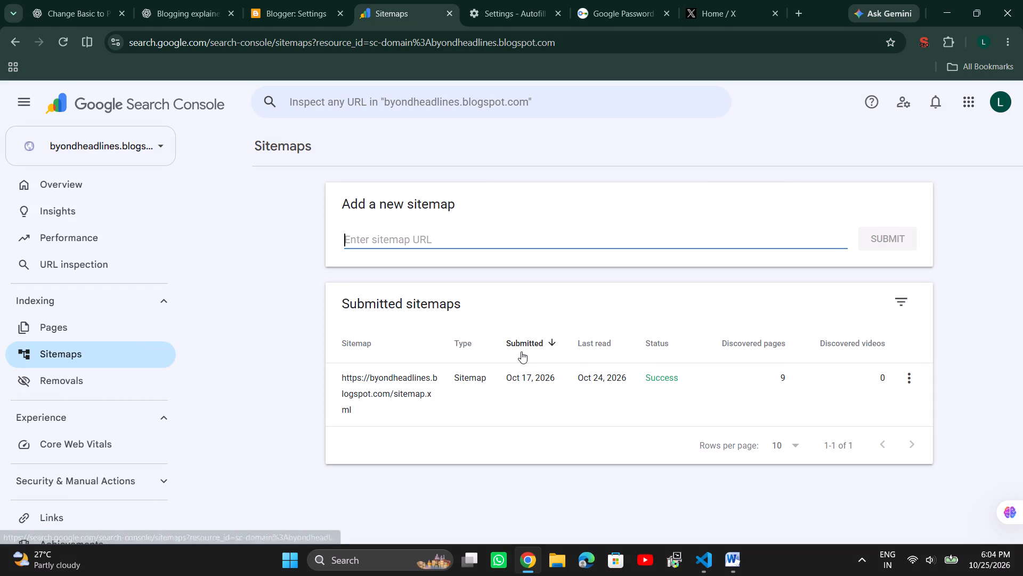
scroll(521, 351, down, 1)
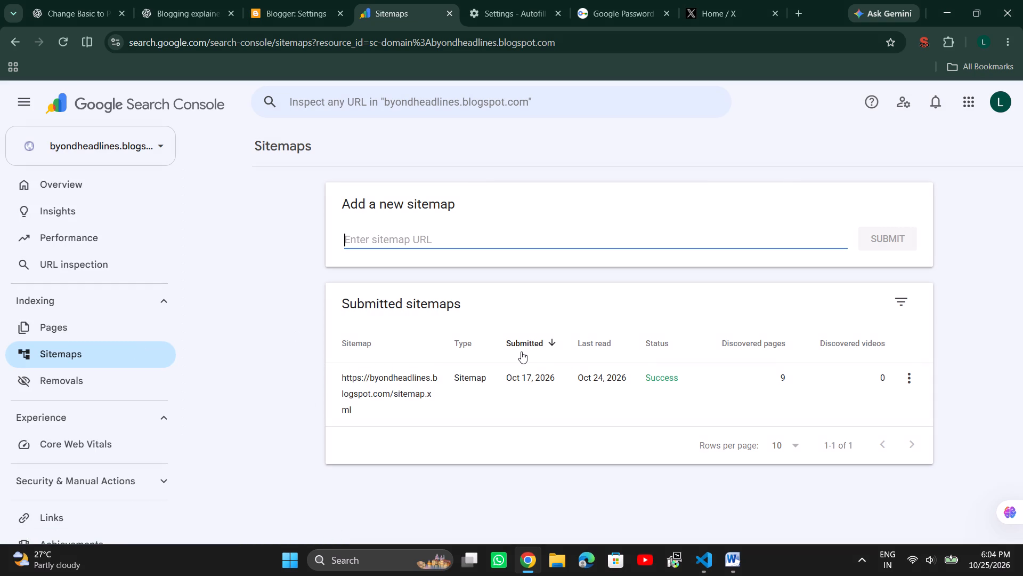
scroll(521, 351, down, 1)
scroll(521, 351, up, 1)
right_click(138, 353)
click(234, 370)
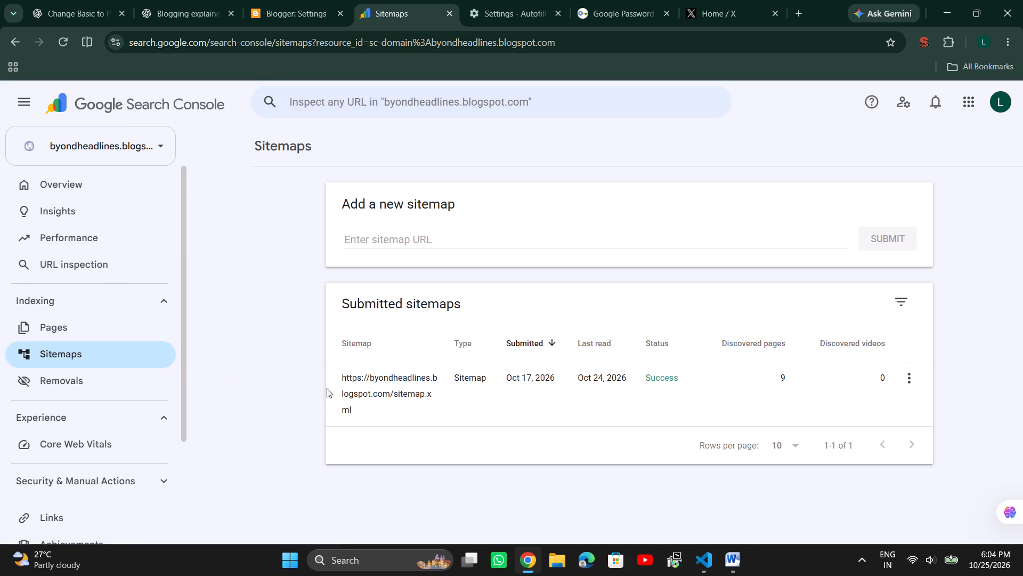
click(407, 398)
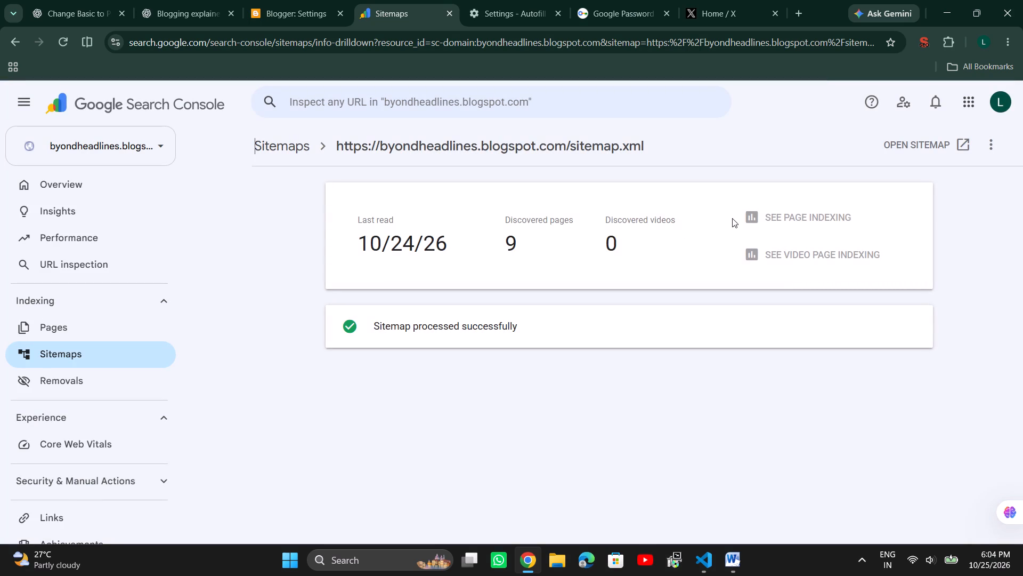
click(754, 218)
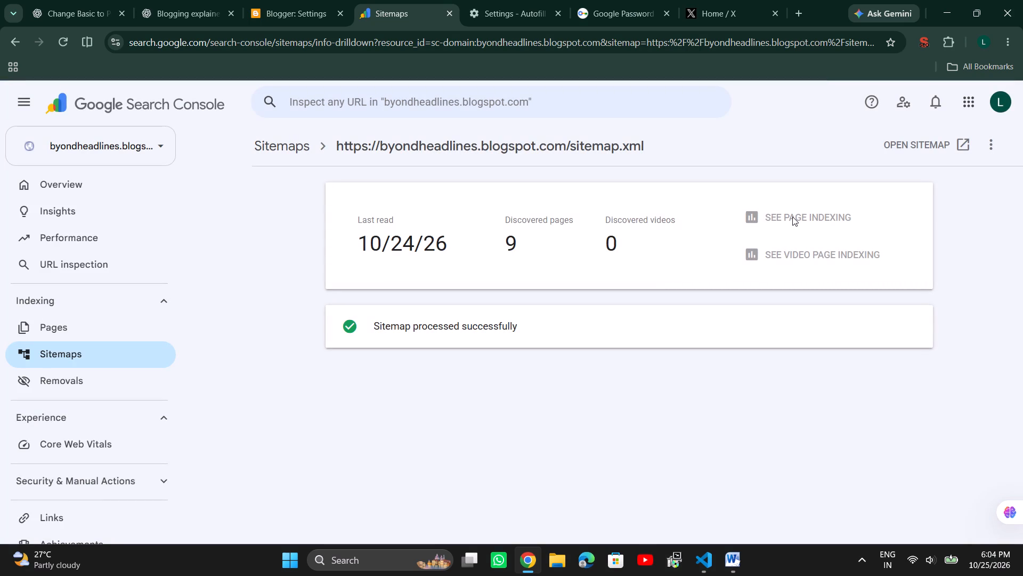
click(792, 217)
triple_click(758, 253)
drag(500, 237, 530, 245)
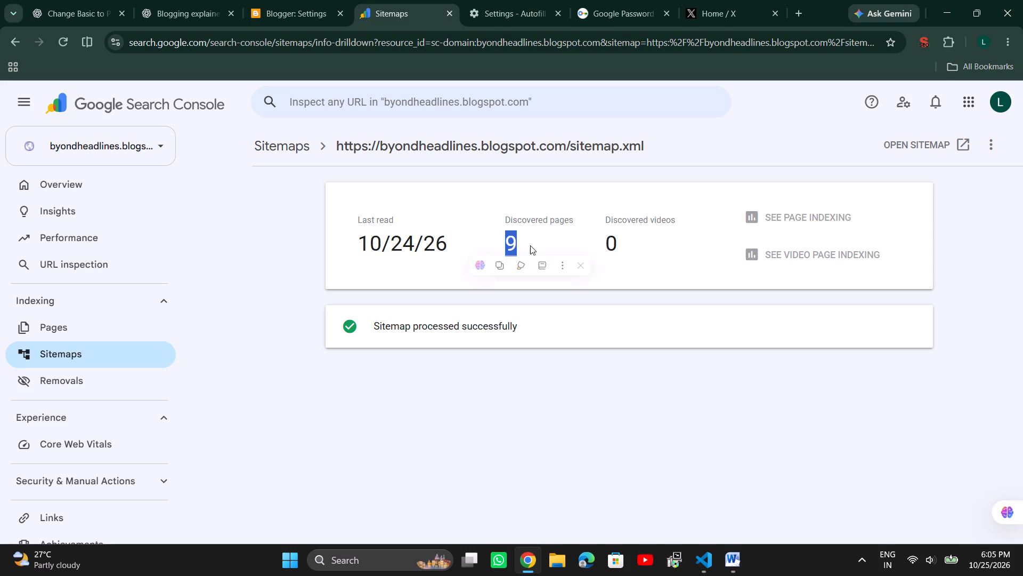
click(630, 245)
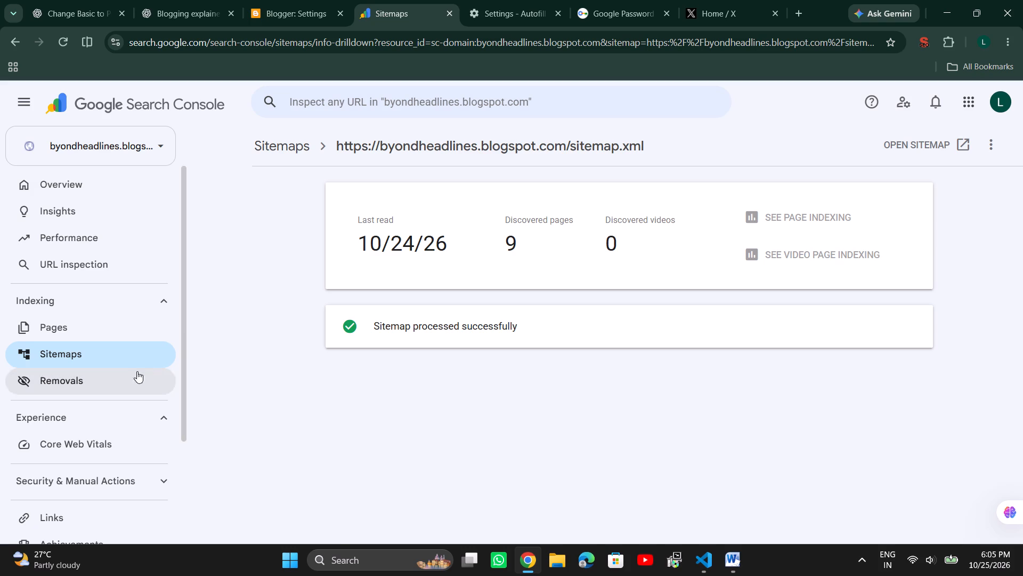
Examine the Search Console overview of byondheadlines.blogspot.com, covering its performance, indexing, experience and enhancements sections.
click(109, 190)
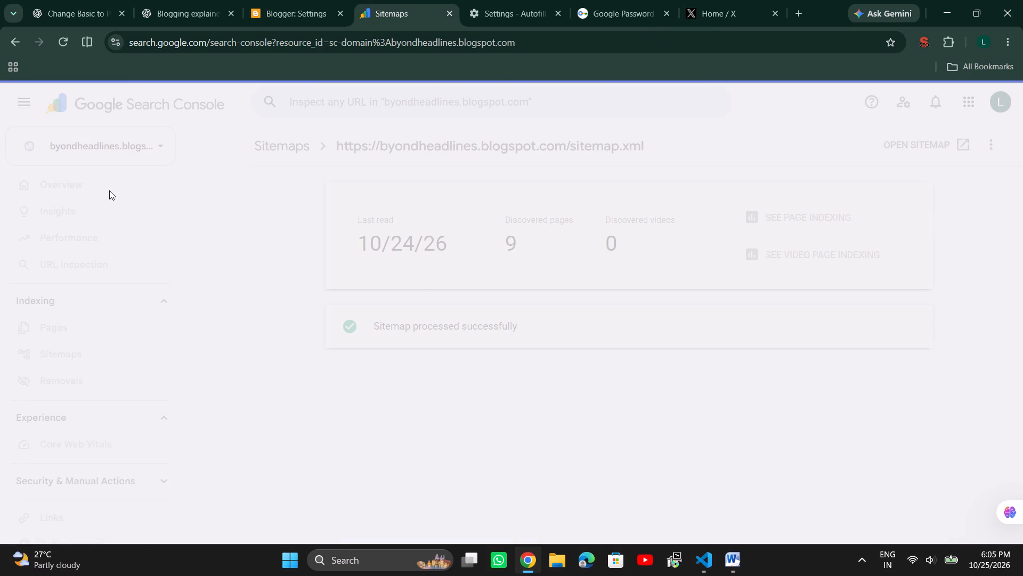
scroll(394, 243, down, 2)
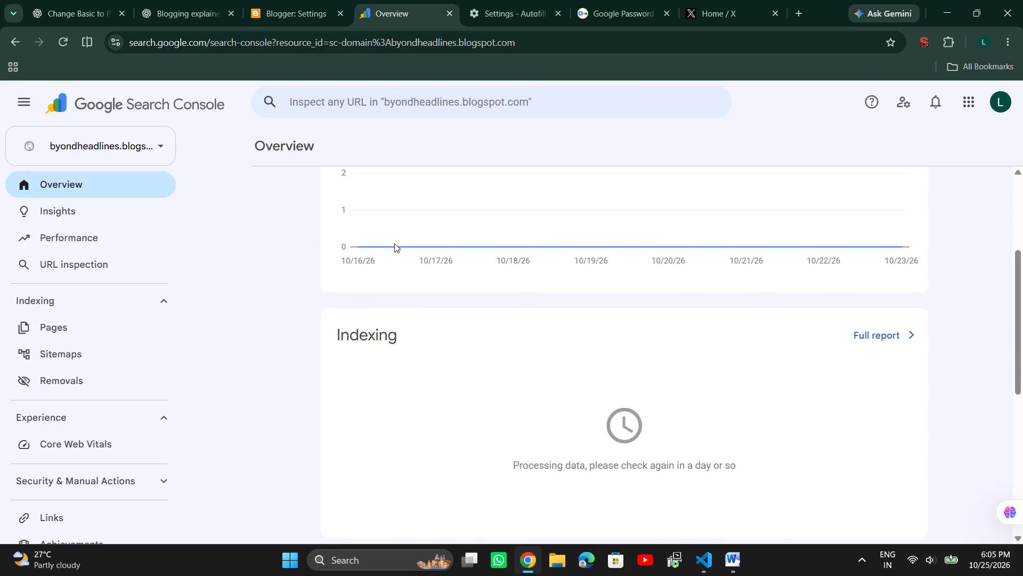
scroll(394, 243, down, 6)
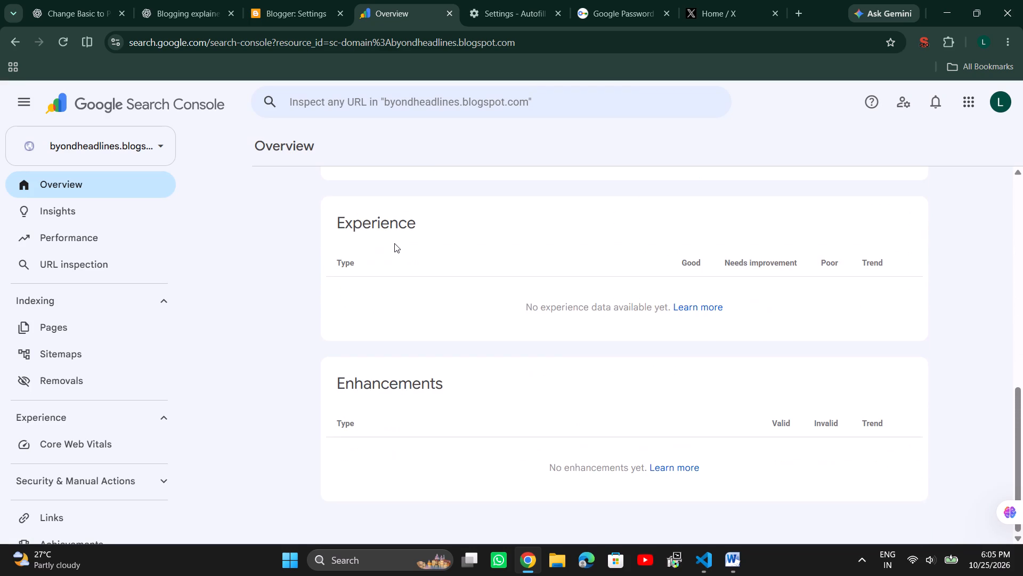
scroll(394, 243, down, 1)
scroll(394, 243, up, 9)
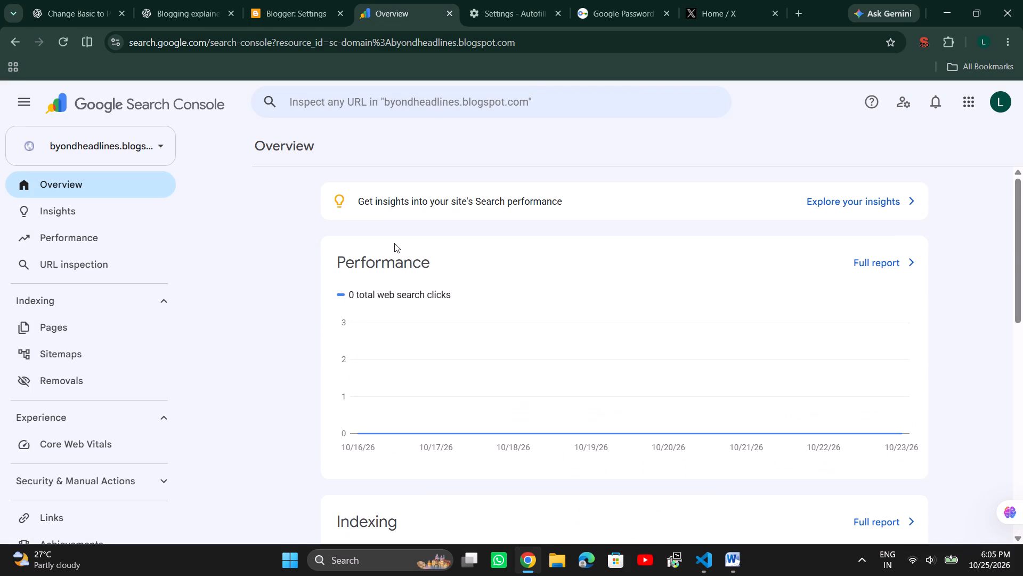
scroll(394, 243, down, 6)
scroll(394, 243, up, 1)
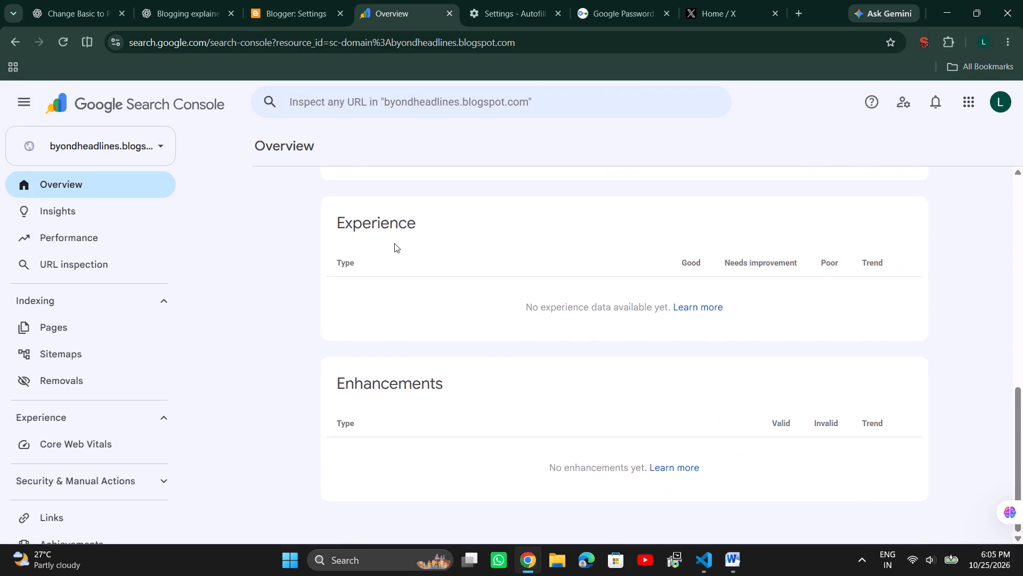
scroll(394, 243, up, 6)
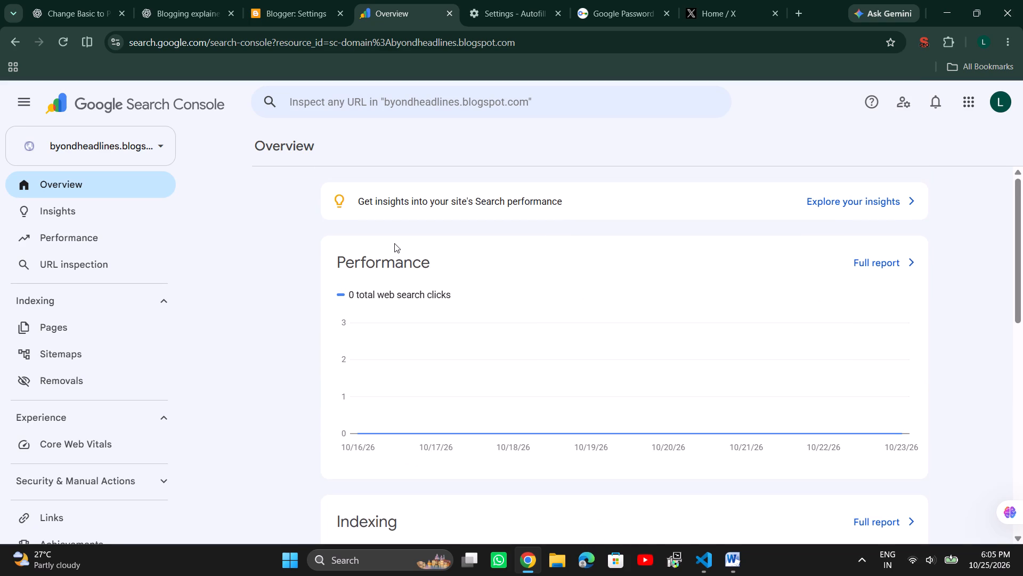
Copy the share link of the post "How Renewable Energy Is Changing the Future" from the Blogger posts list.
click(315, 0)
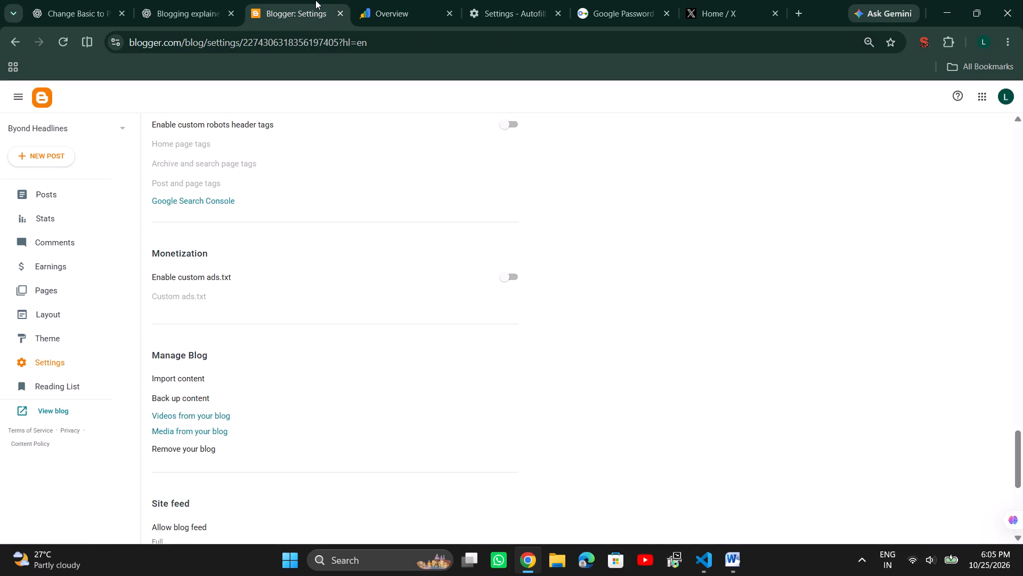
click(54, 199)
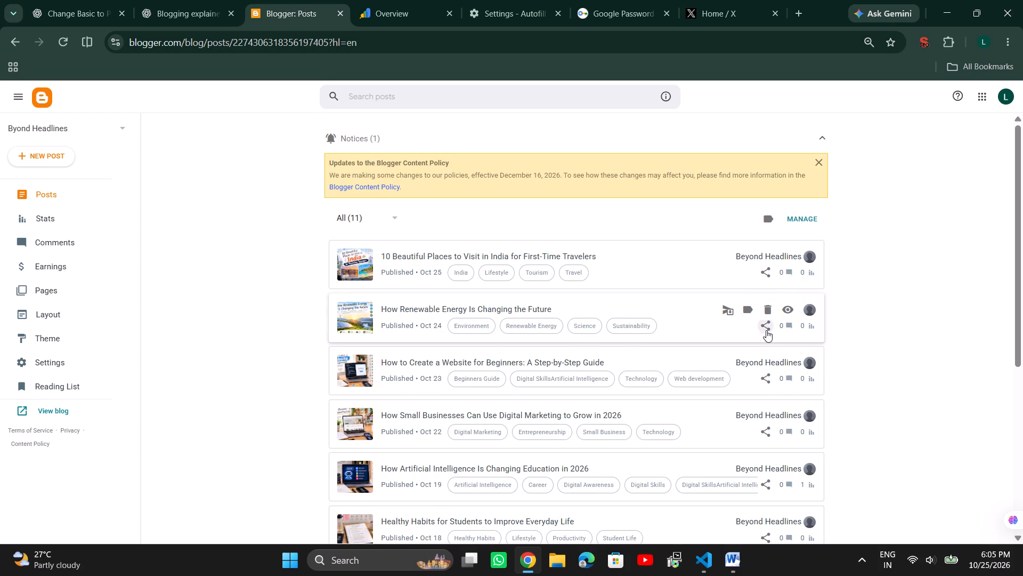
click(766, 330)
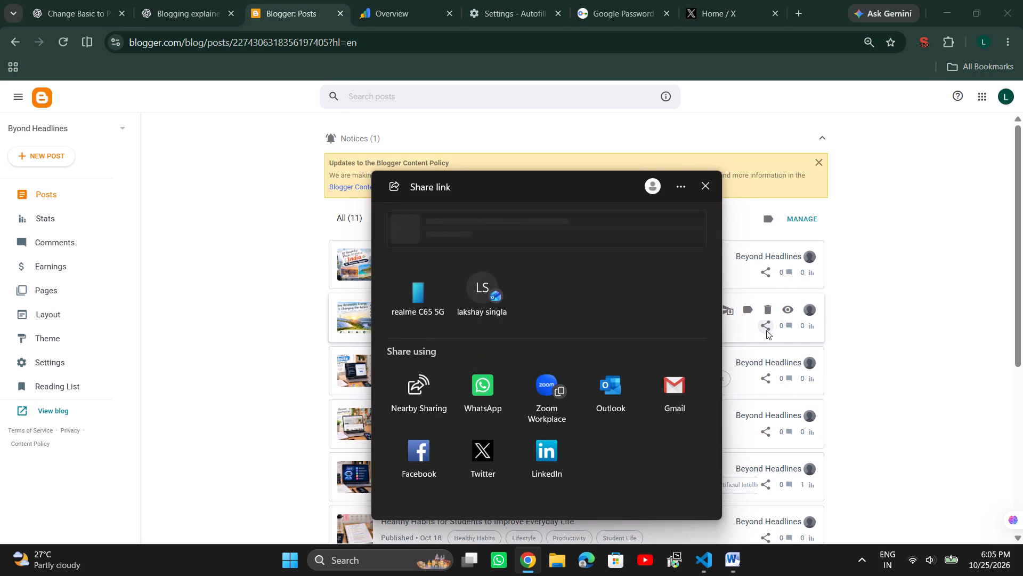
click(689, 228)
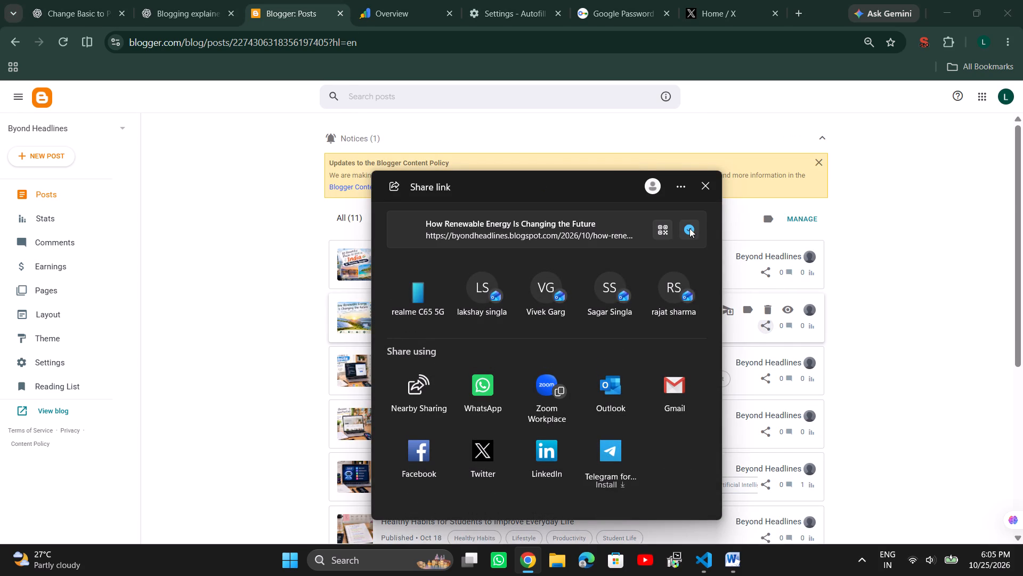
click(402, 0)
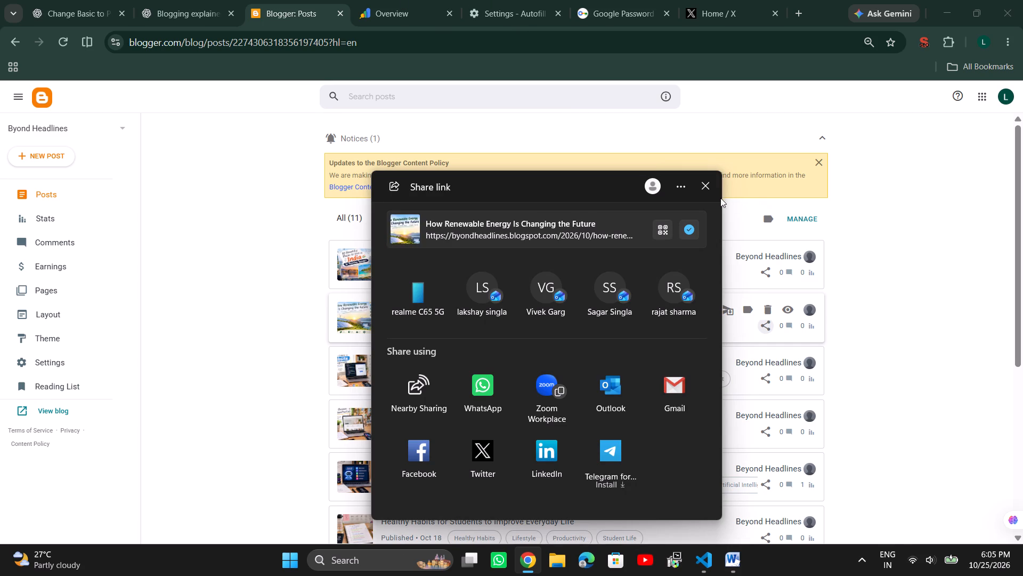
click(712, 191)
Inspect the copied how-renewable-energy-is-changing-future.html URL in Google Search Console.
click(412, 2)
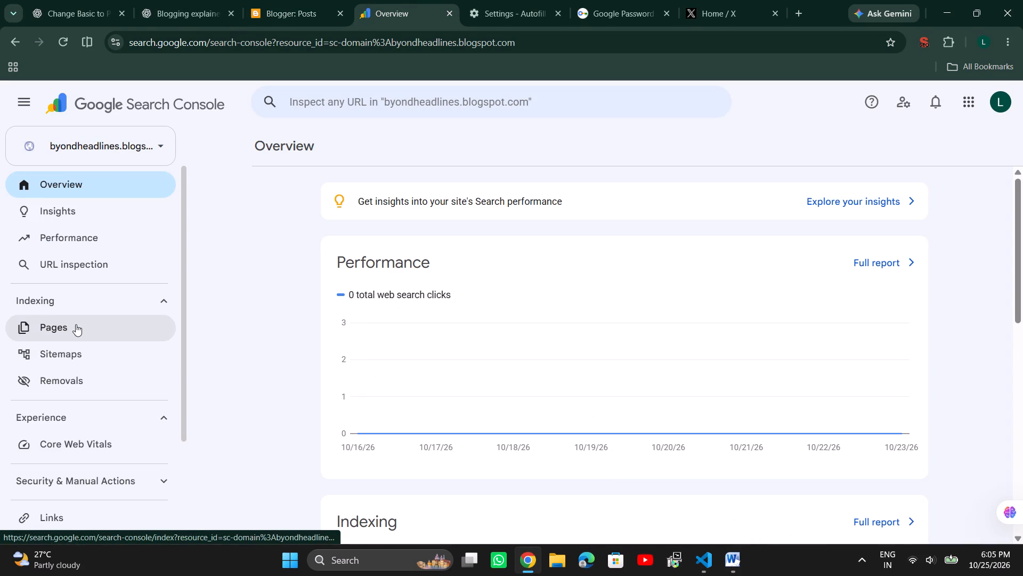
click(92, 270)
key(ctrl+v)
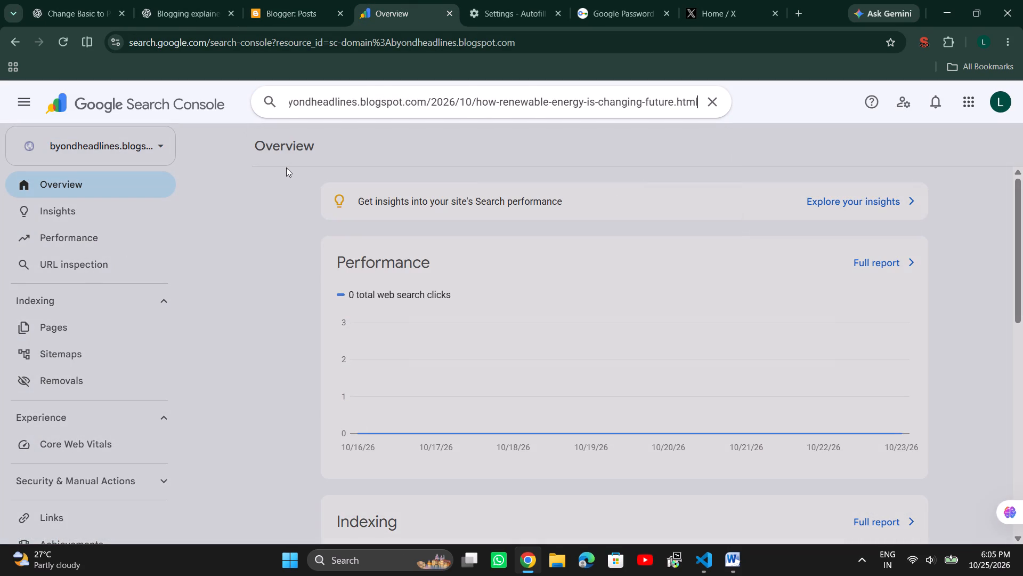
key(Return)
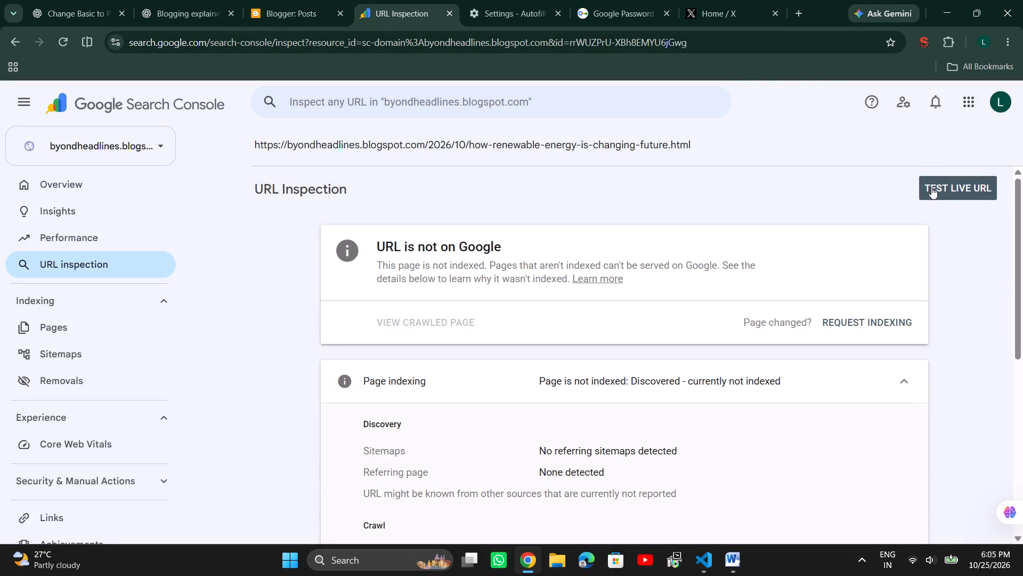
Run a live test of the how-renewable-energy-is-changing-future.html URL and request its indexing.
click(930, 188)
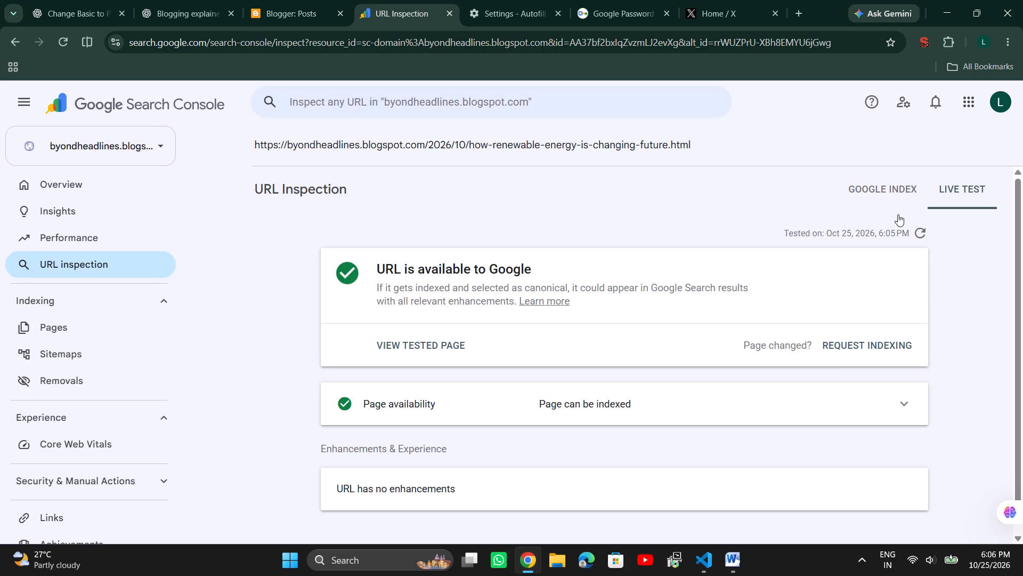
scroll(843, 348, down, 1)
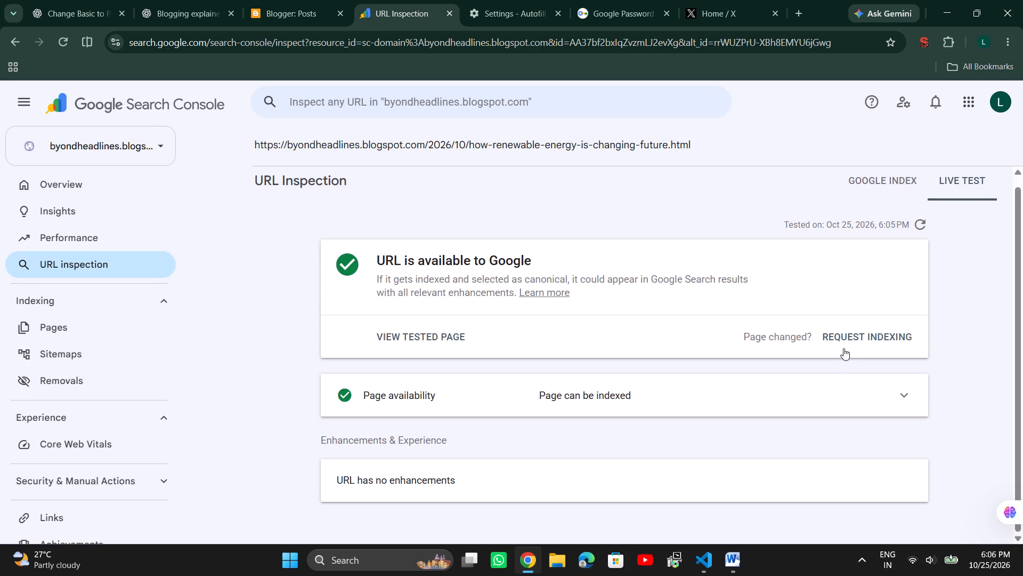
scroll(843, 348, down, 1)
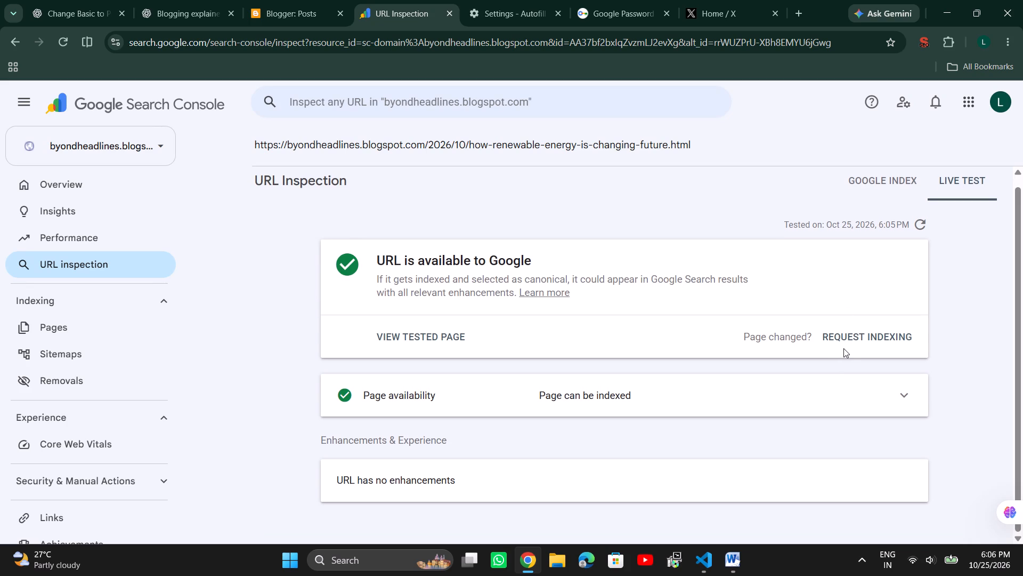
click(847, 340)
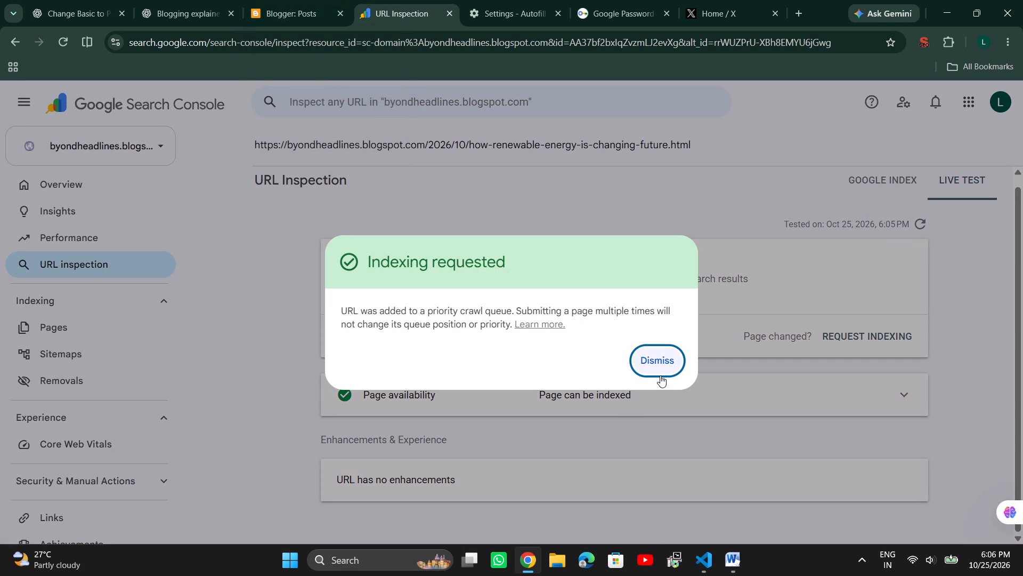
click(660, 375)
scroll(660, 375, up, 3)
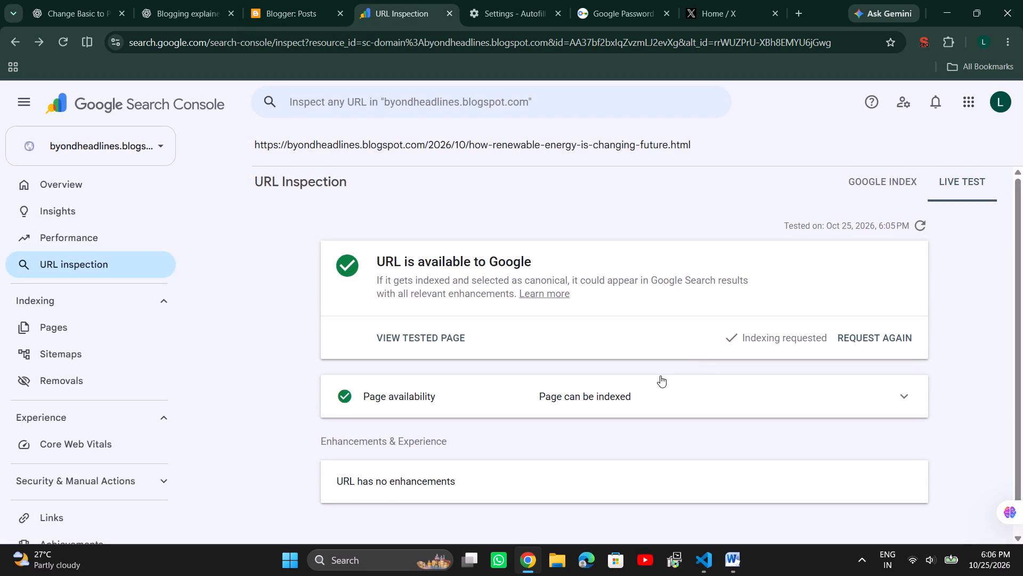
scroll(660, 375, down, 2)
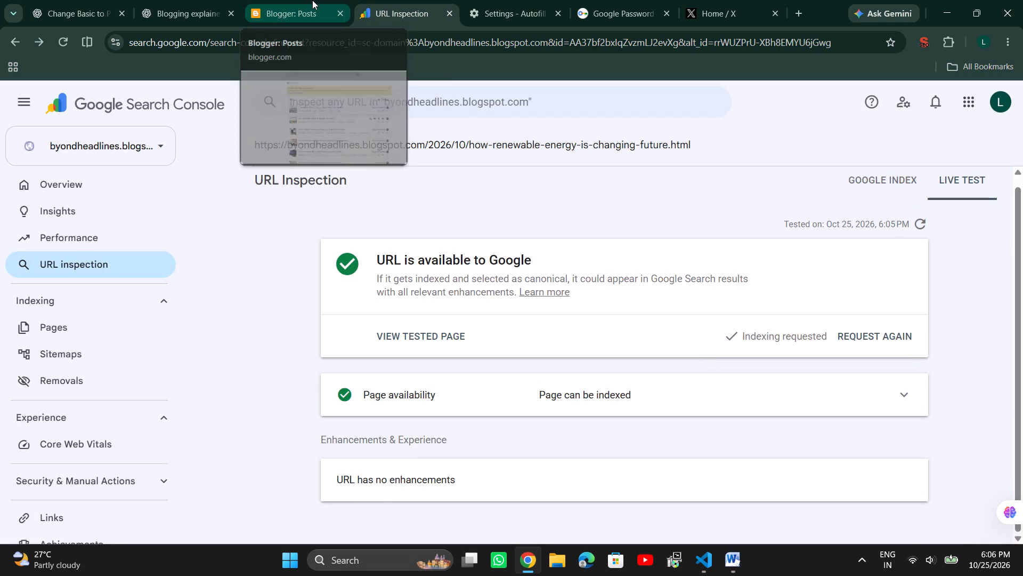
Copy the share link of the post "How to Create a Website for Beginners: A Step-by-Step Guide" from the Blogger posts list.
click(312, 0)
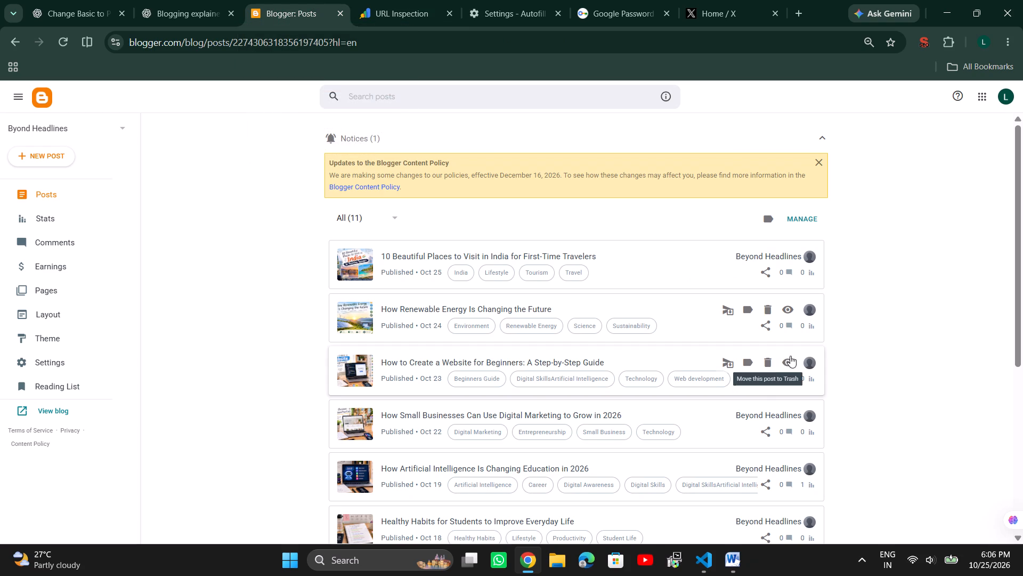
click(765, 374)
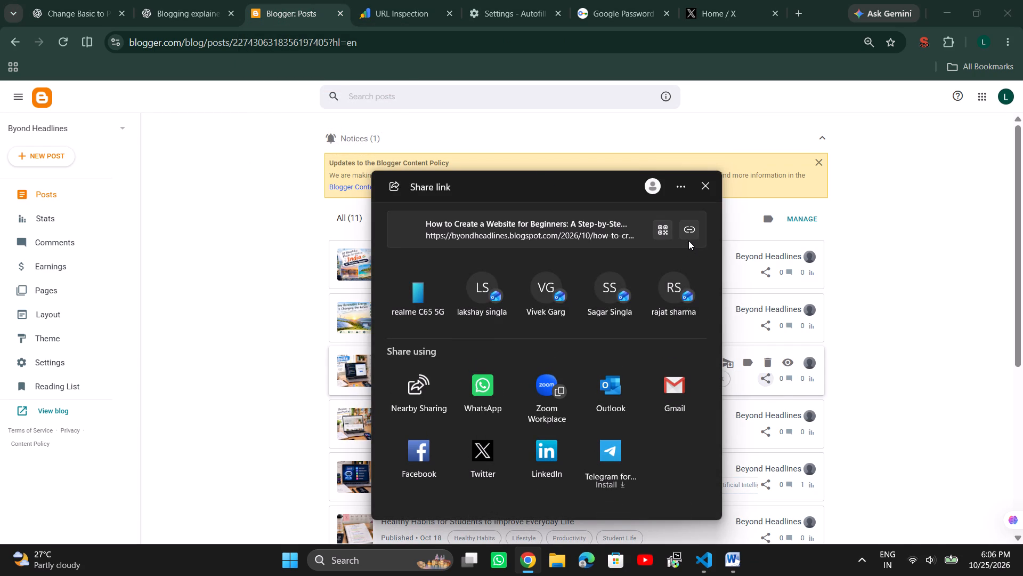
click(691, 232)
click(420, 0)
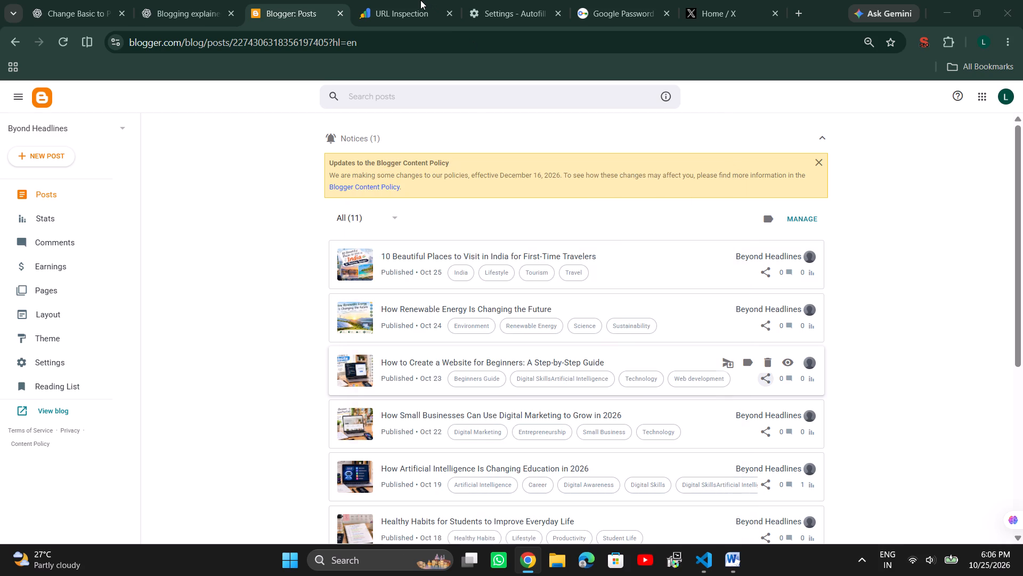
click(706, 185)
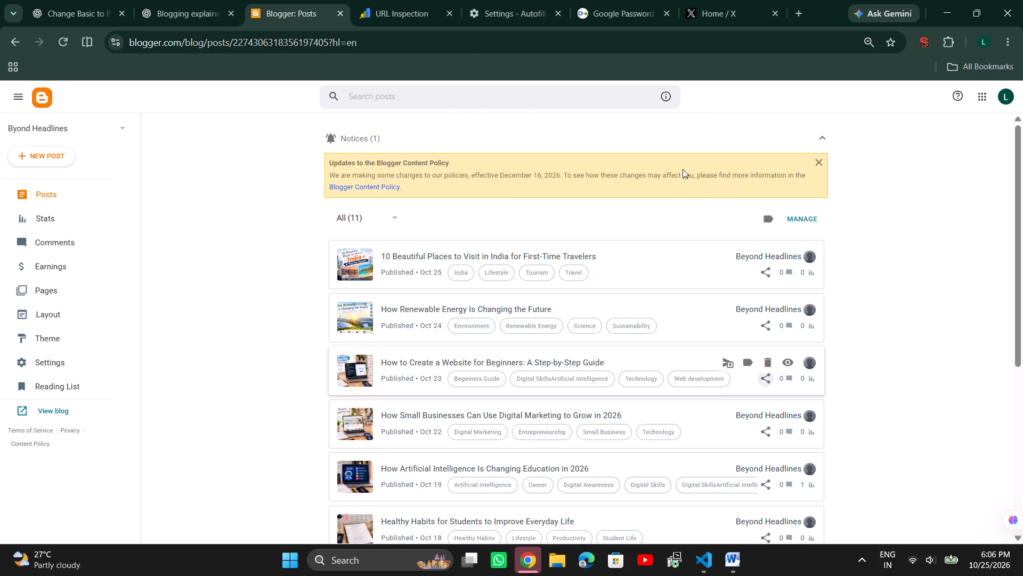
Inspect the copied how-to-create-website-for-beginners.html URL in Google Search Console.
click(384, 0)
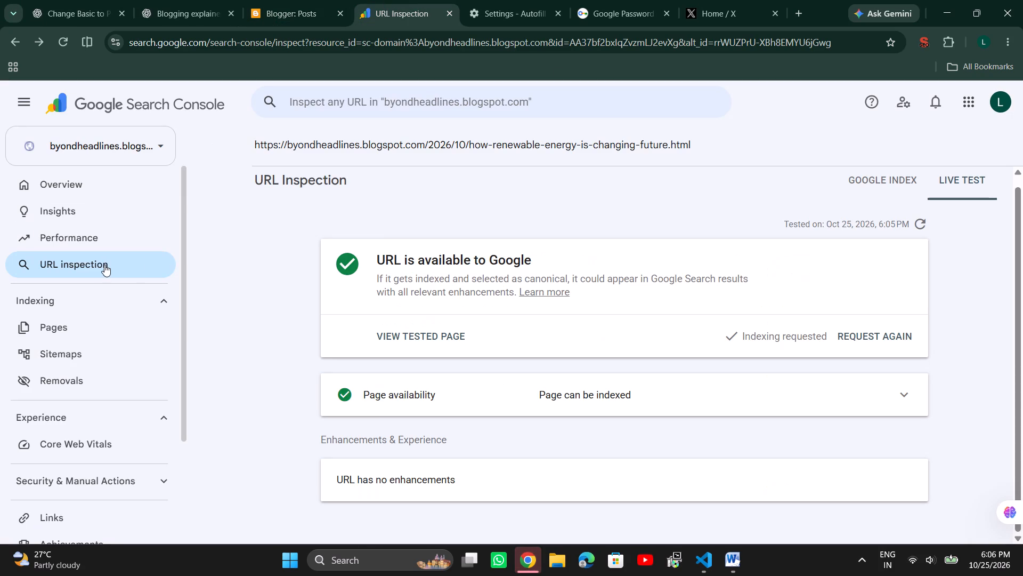
click(104, 265)
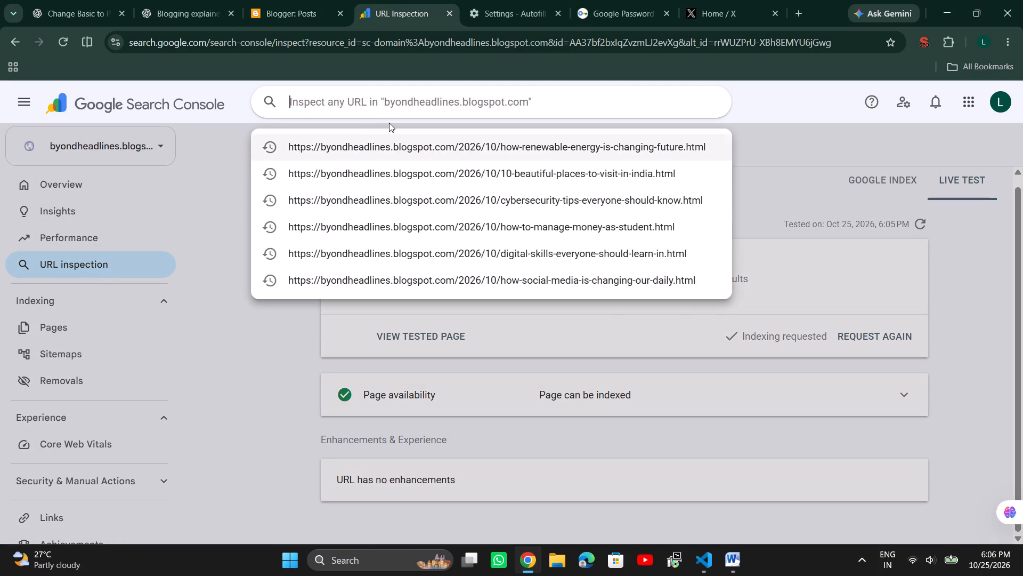
key(ctrl+v)
key(Return)
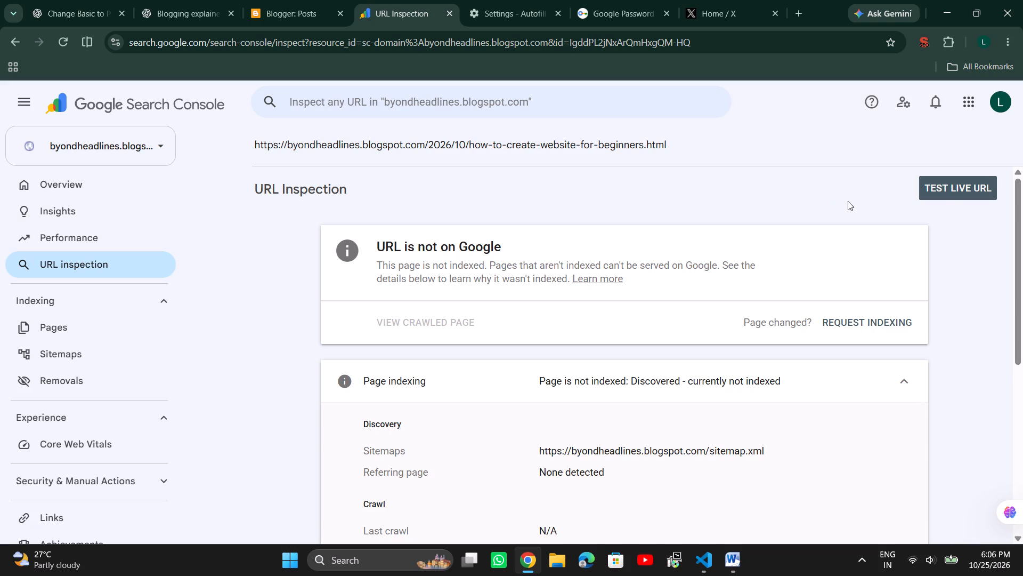
Run a live test of the how-to-create-website-for-beginners.html URL and request its indexing.
click(945, 186)
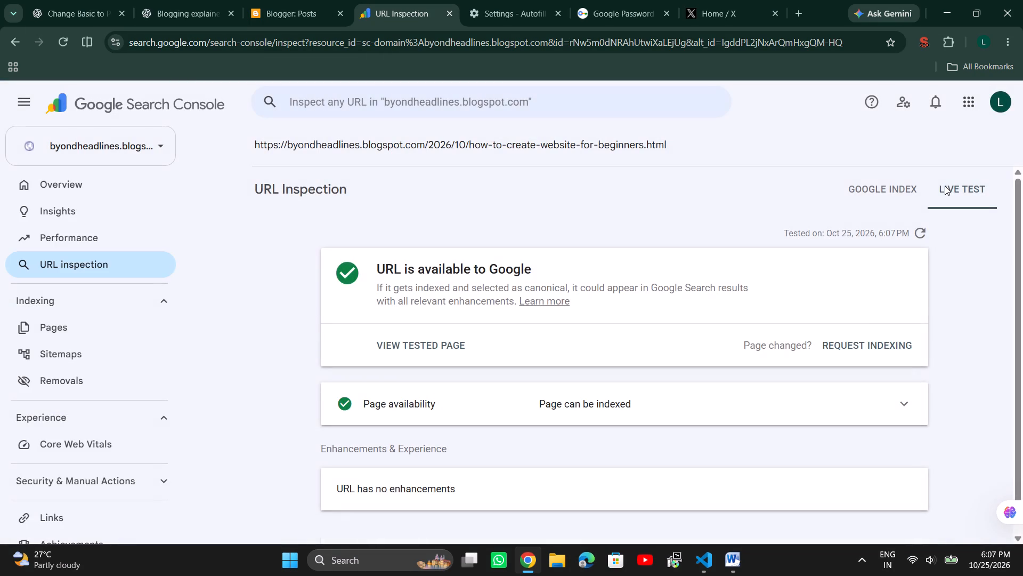
click(852, 343)
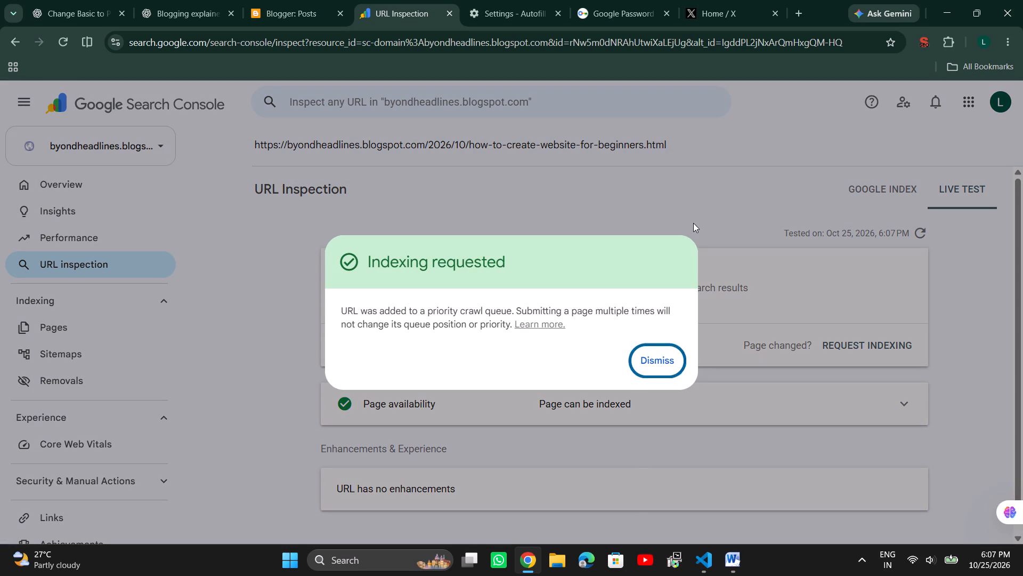
Dismiss the indexing request confirmation for the how-to-create-website-for-beginners.html URL.
click(659, 358)
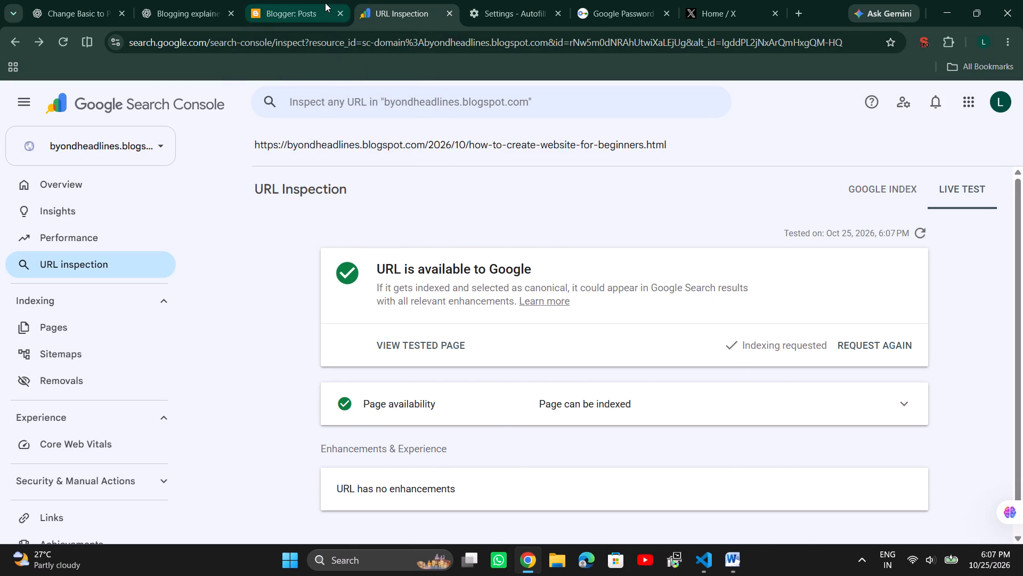
Copy the share link of the Blogger post "How Small Businesses Can Use Digital Marketing to Grow in 2026".
click(325, 3)
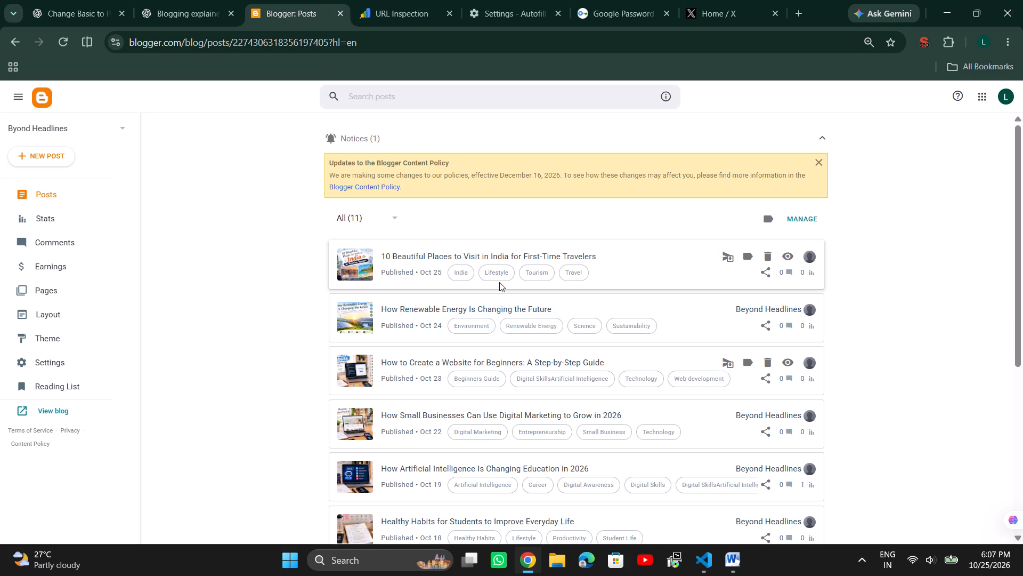
click(769, 435)
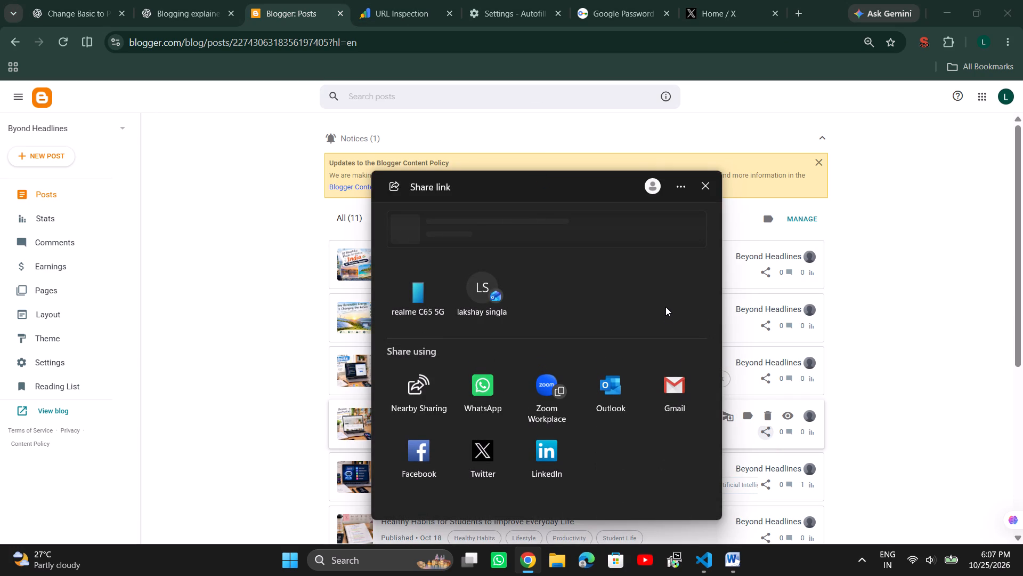
click(688, 231)
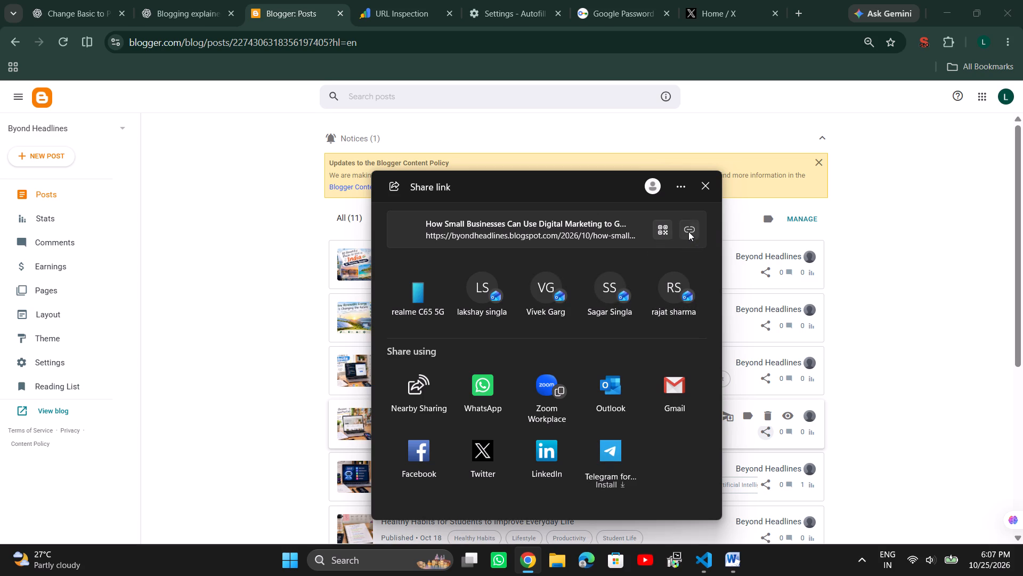
click(403, 0)
drag(400, 7, 704, 189)
click(704, 189)
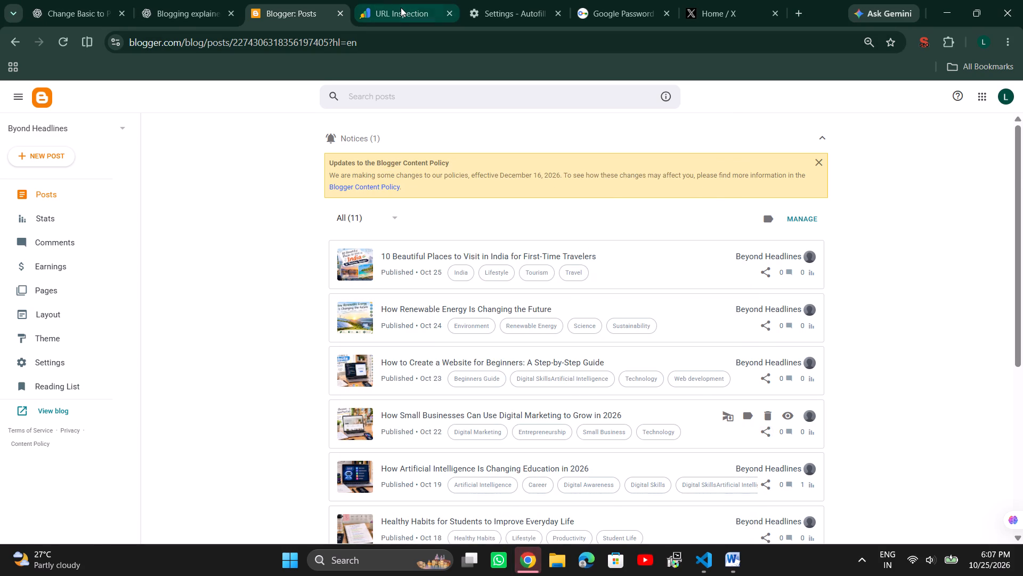
Inspect the copied how-small-businesses-can-use-digital.html URL in Google Search Console and dismiss the feedback survey.
click(401, 7)
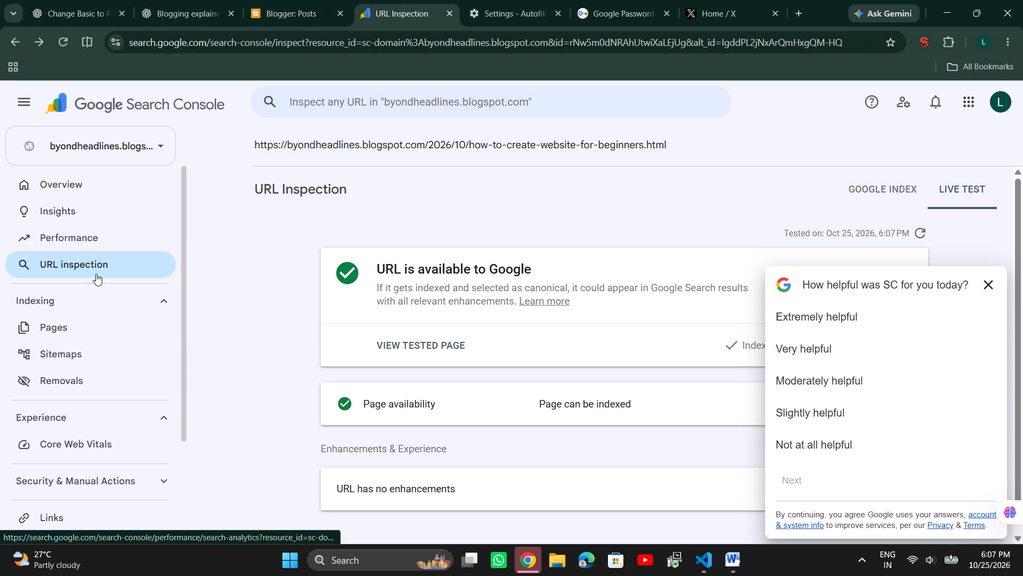
click(356, 110)
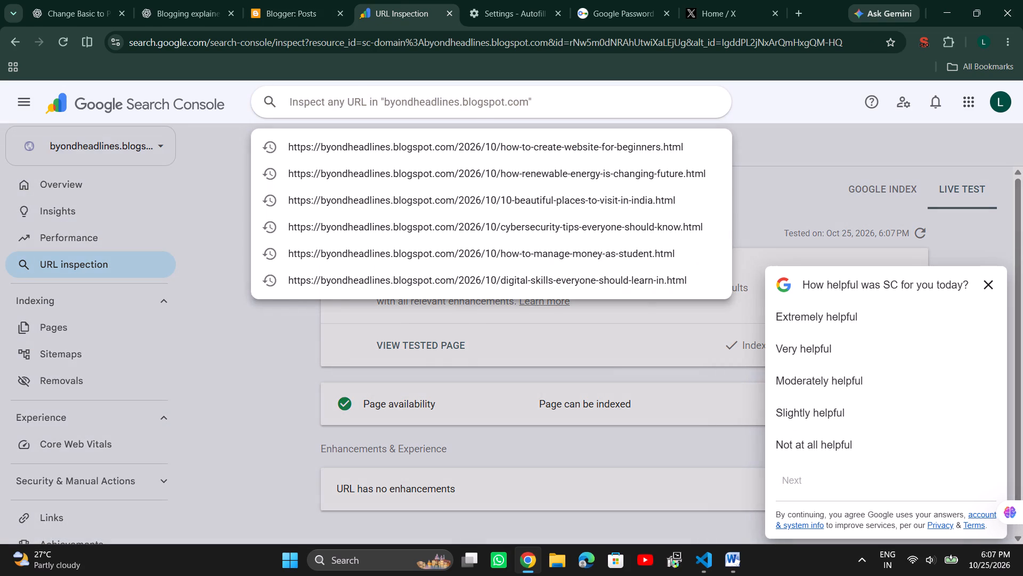
key(ctrl+v)
key(Return)
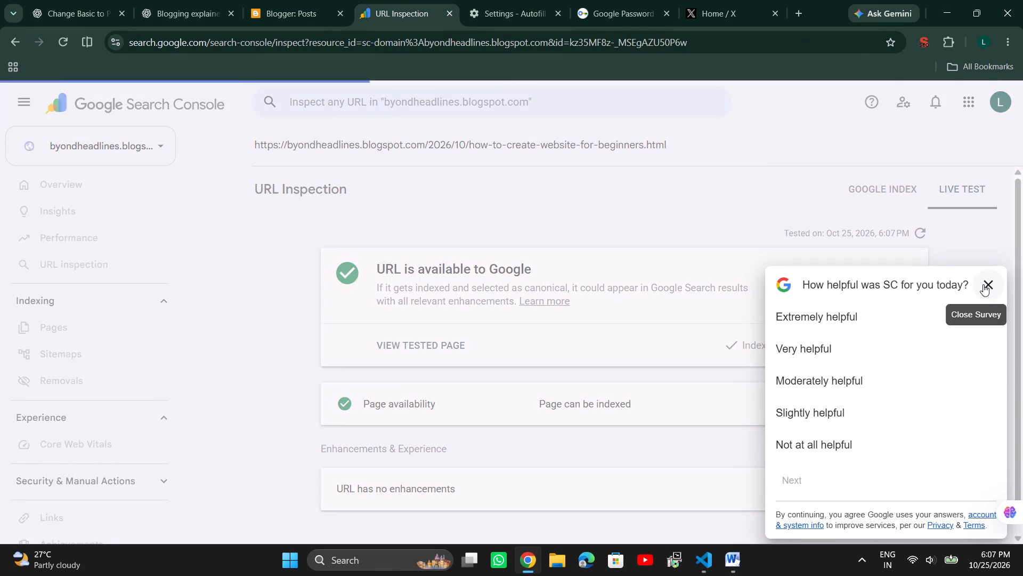
click(983, 284)
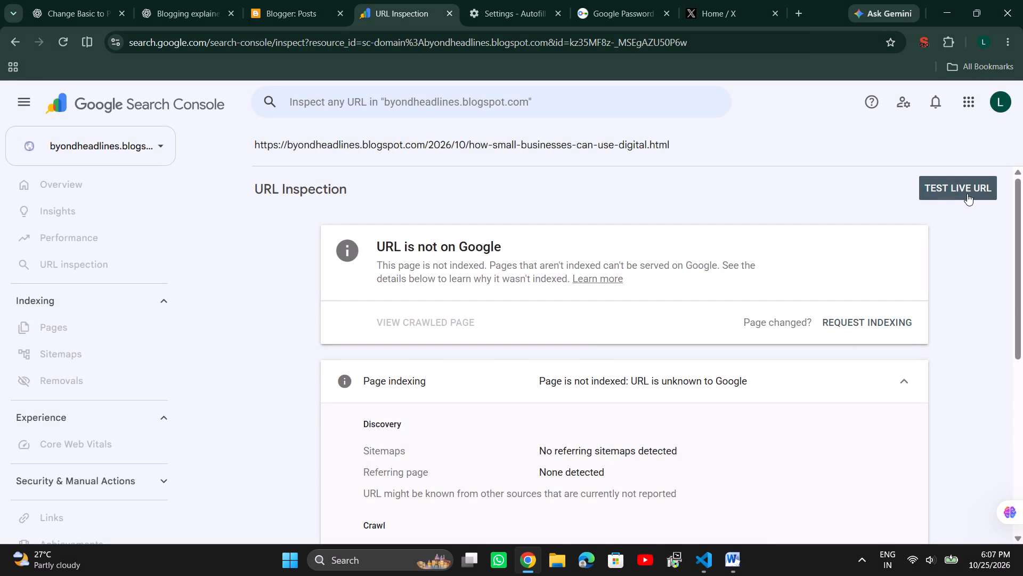
Run a live test of the how-small-businesses-can-use-digital.html URL and request its indexing.
click(967, 194)
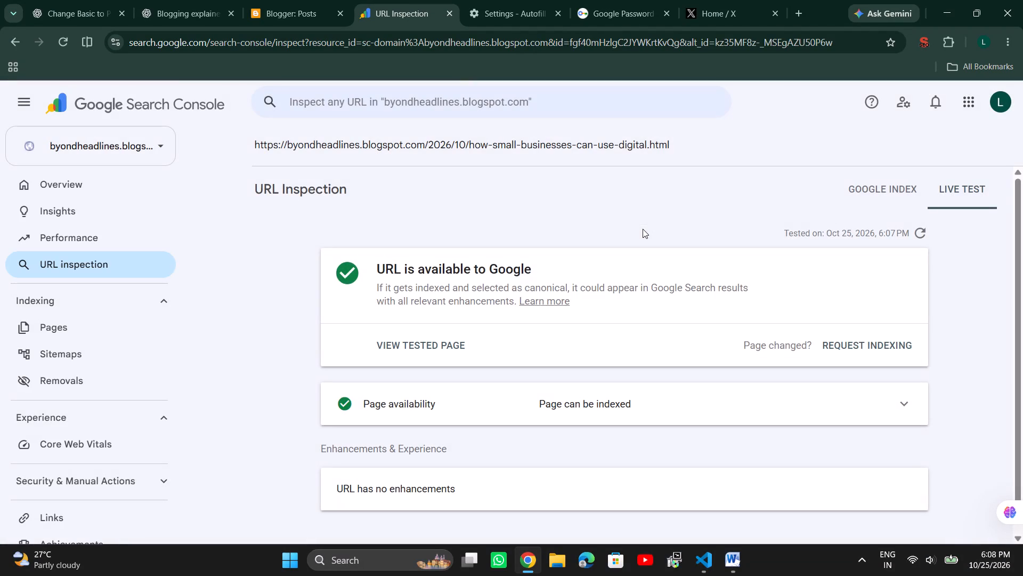
click(862, 338)
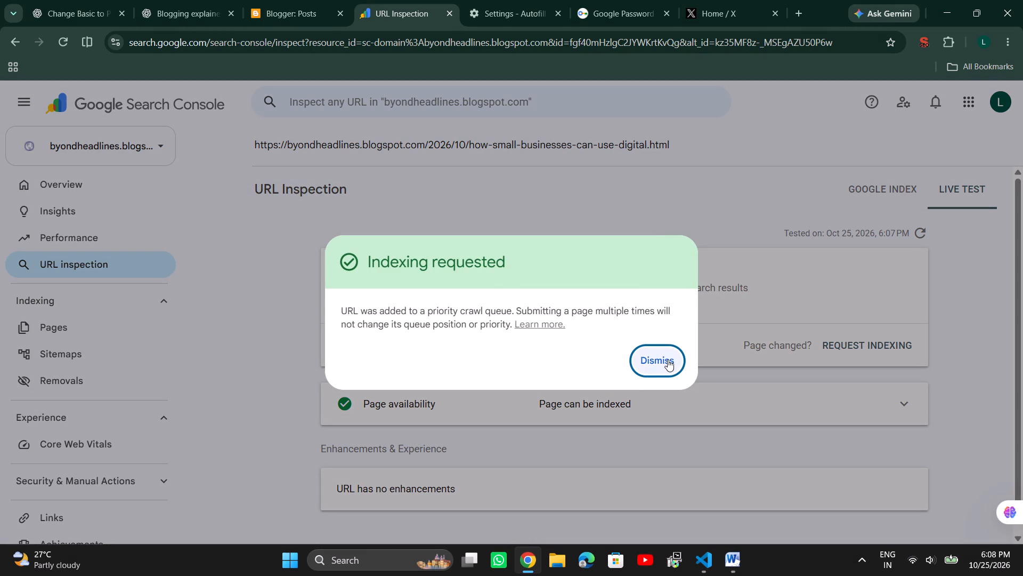
Close the indexing request confirmation for the how-small-businesses-can-use-digital.html URL.
click(668, 359)
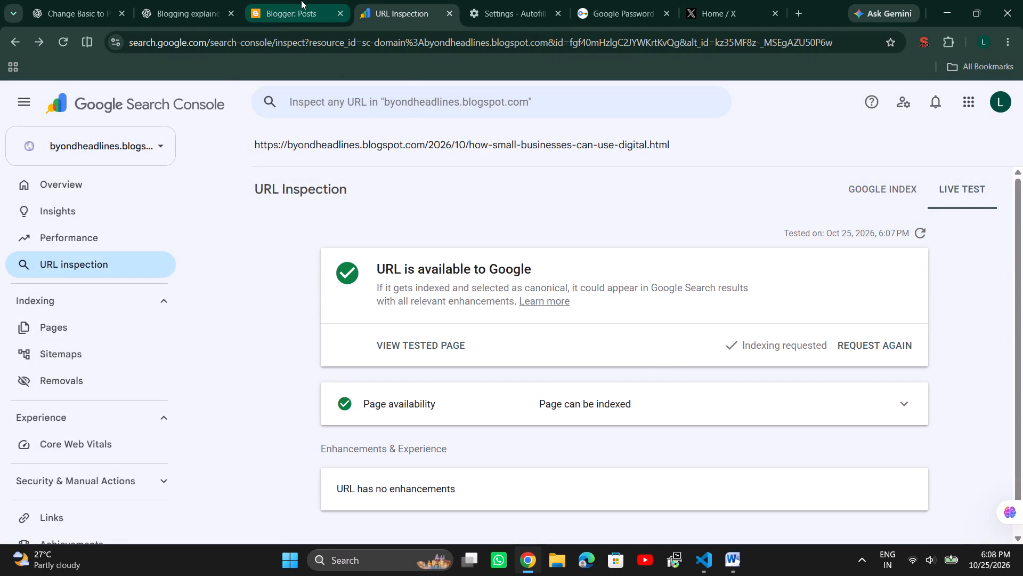
Switch to the Blogger posts list and copy the share link of the post "How Artificial Intelligence Is Changing Education in 2026".
click(301, 0)
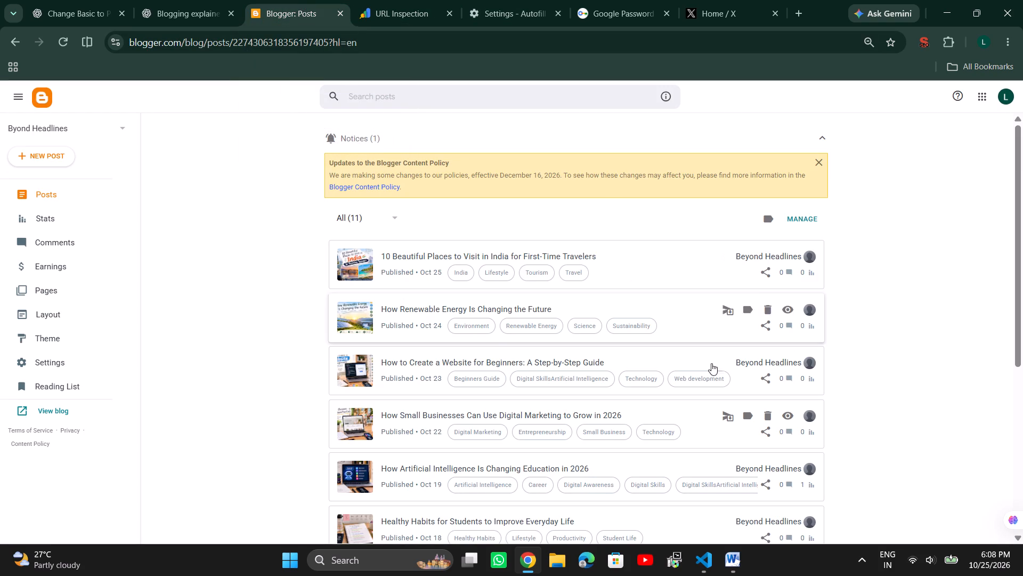
click(764, 485)
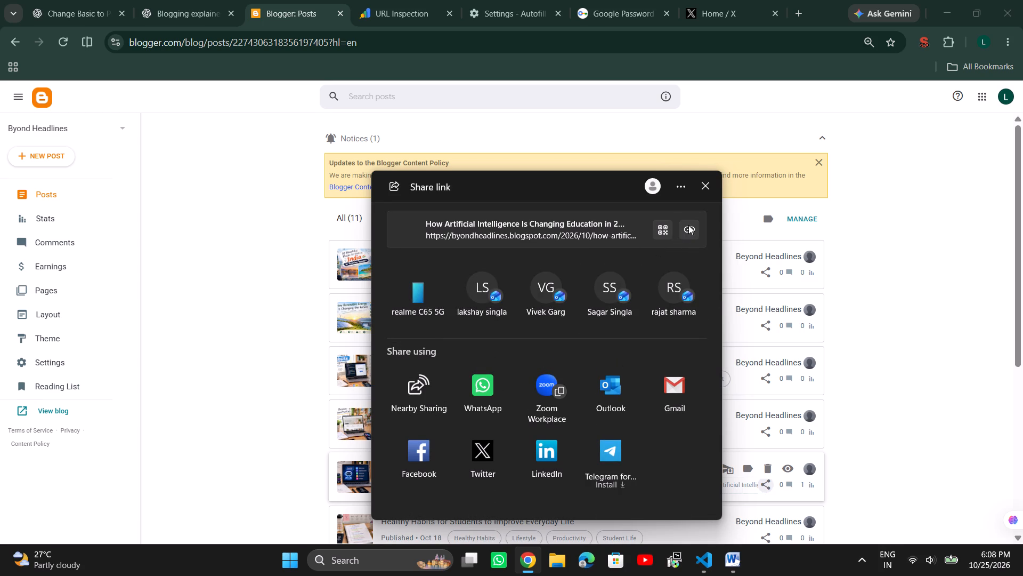
click(688, 225)
click(705, 183)
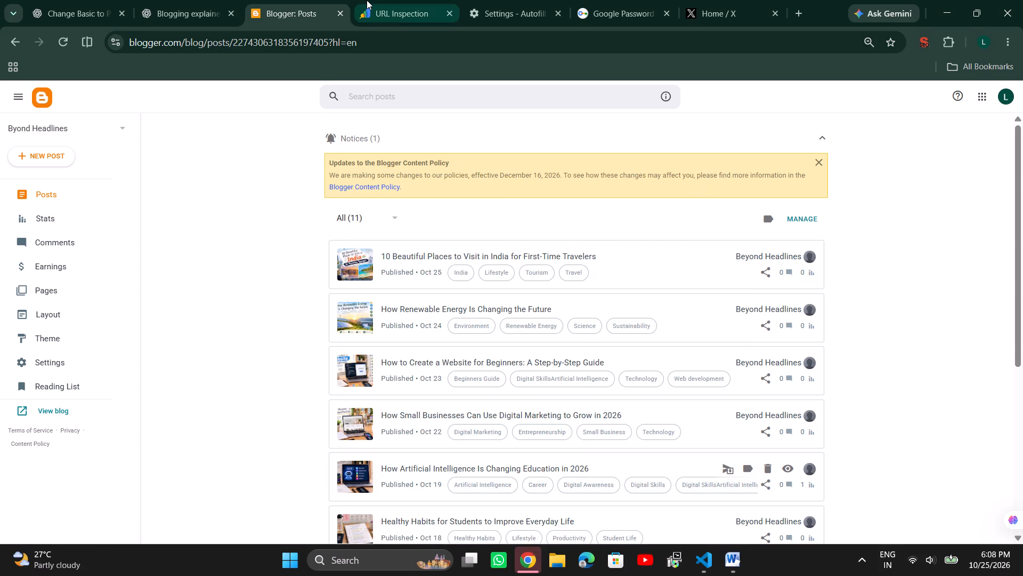
Return to Search Console, inspect the copied how-artificial-intelligence-is-changing.html URL and run a live test of it.
click(367, 0)
click(436, 94)
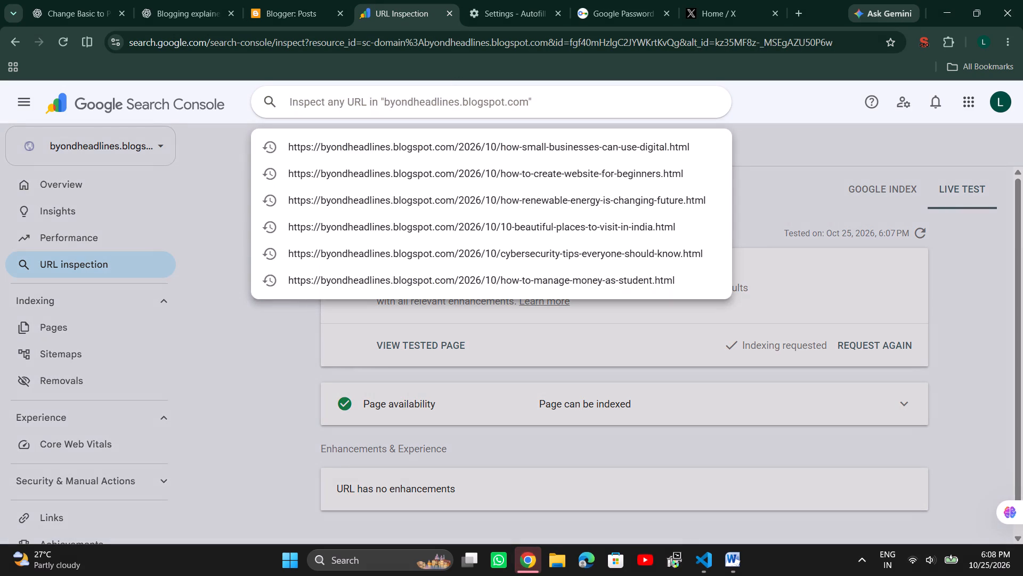
key(ctrl+v)
key(Return)
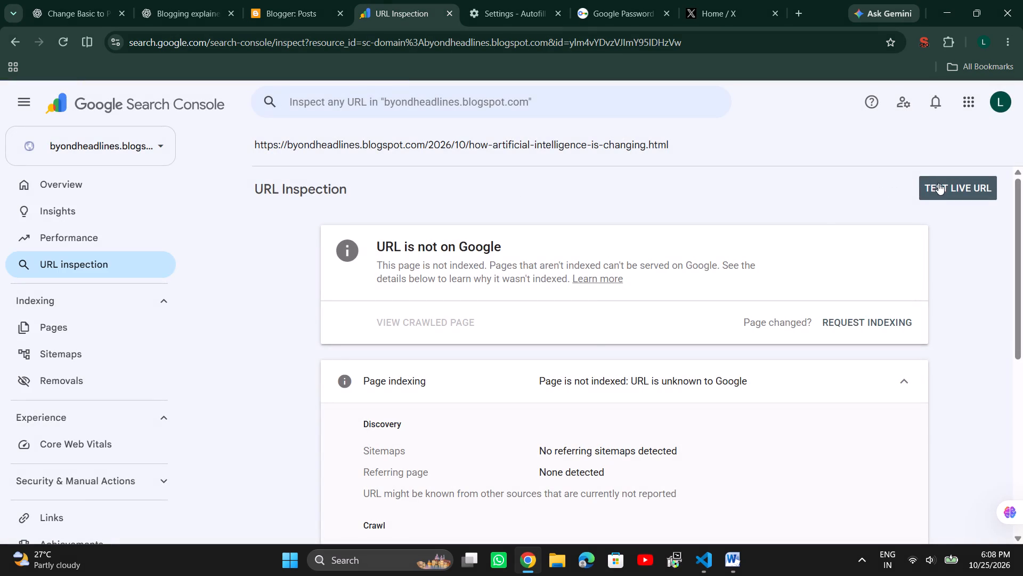
click(937, 185)
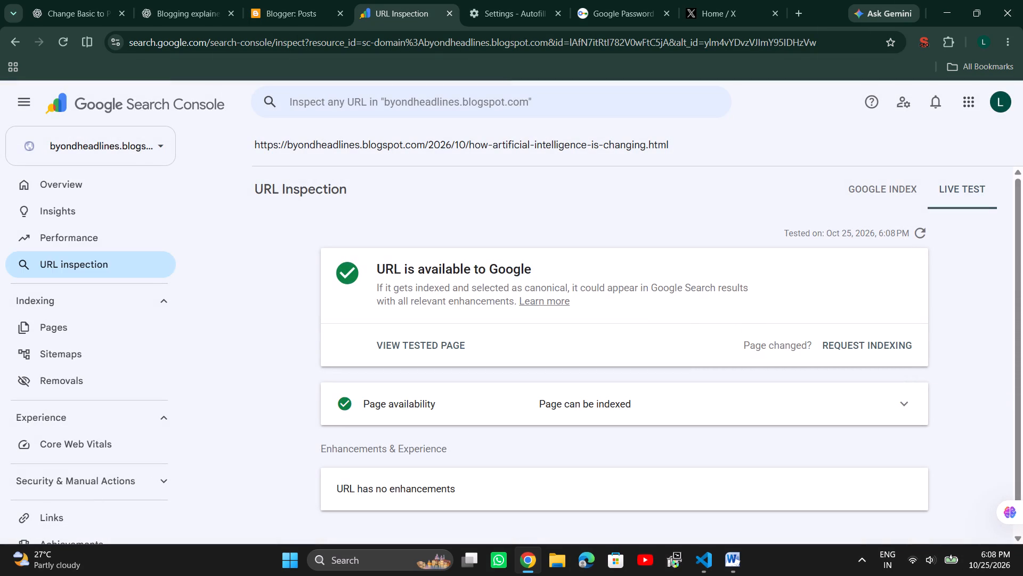
Request indexing for the live-tested how-artificial-intelligence-is-changing.html post URL.
click(844, 345)
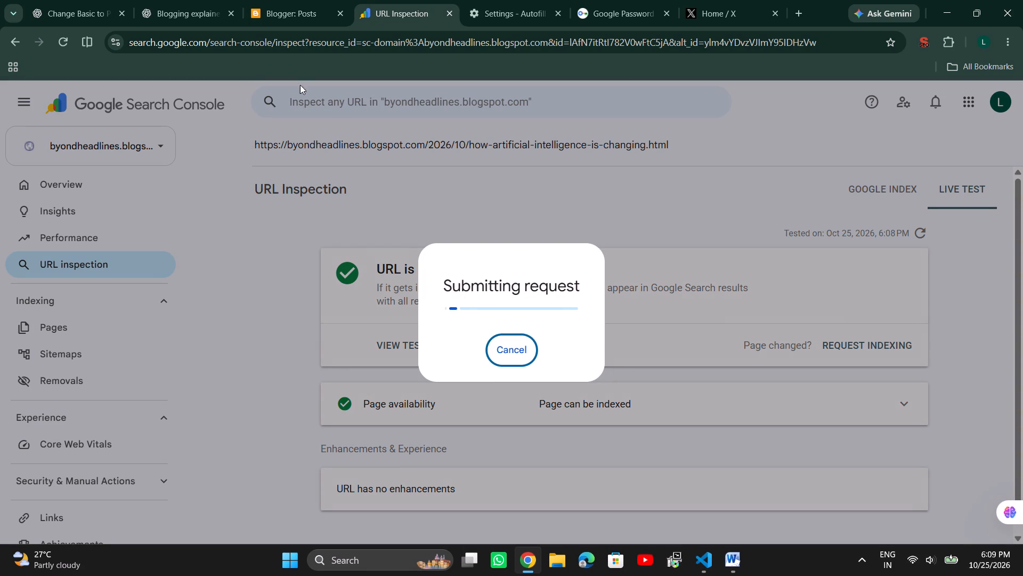
Switch to the Blogger posts list and copy the share link of the post "Healthy Habits for Students to Improve Everyday Life".
click(287, 2)
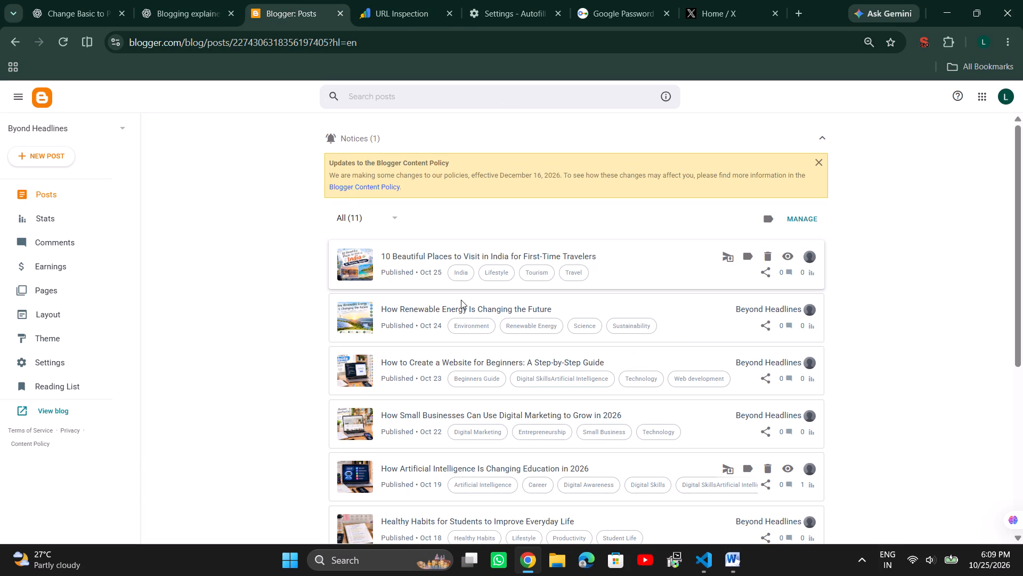
scroll(461, 300, down, 1)
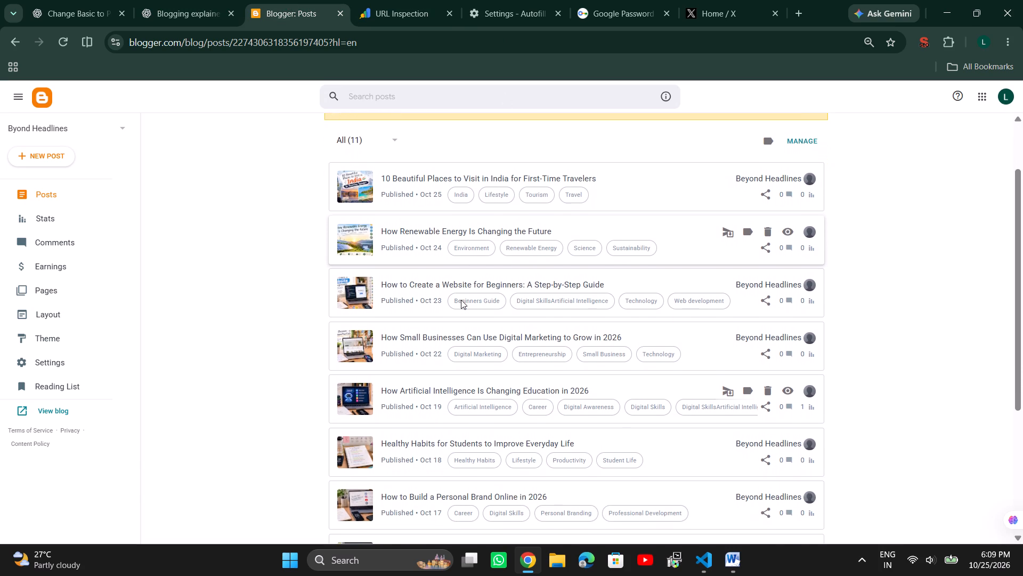
scroll(461, 300, down, 2)
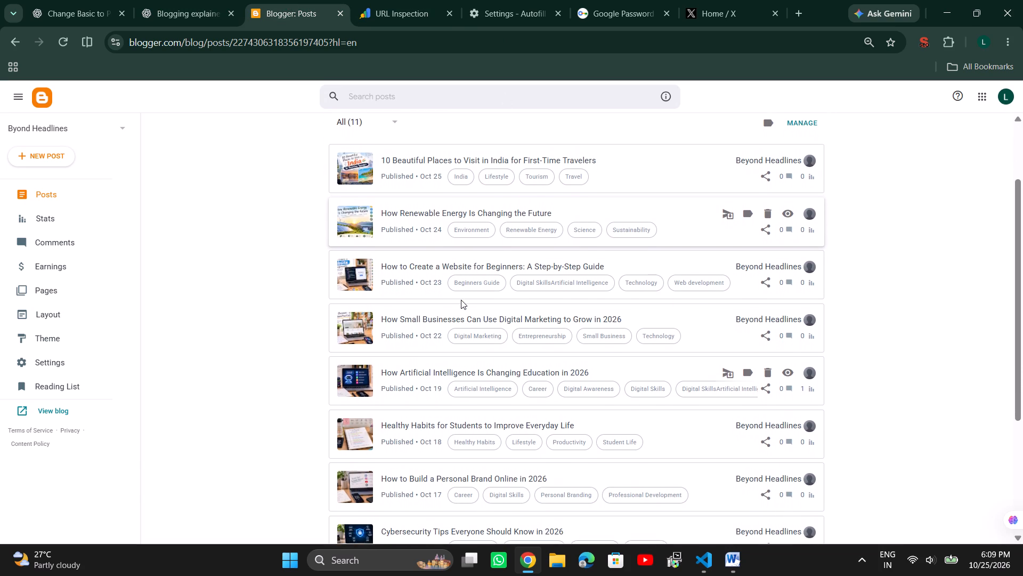
scroll(461, 300, down, 2)
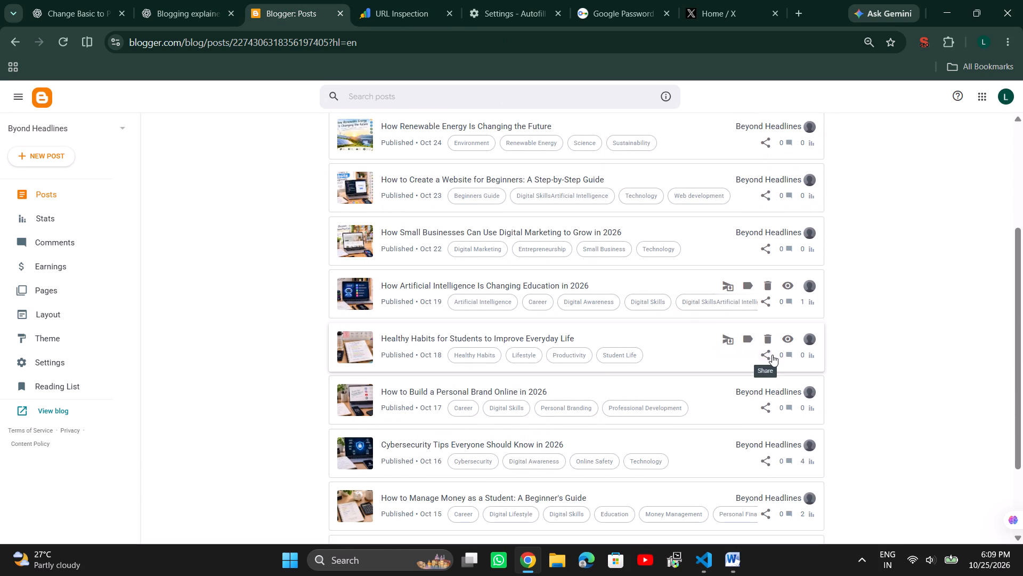
click(769, 357)
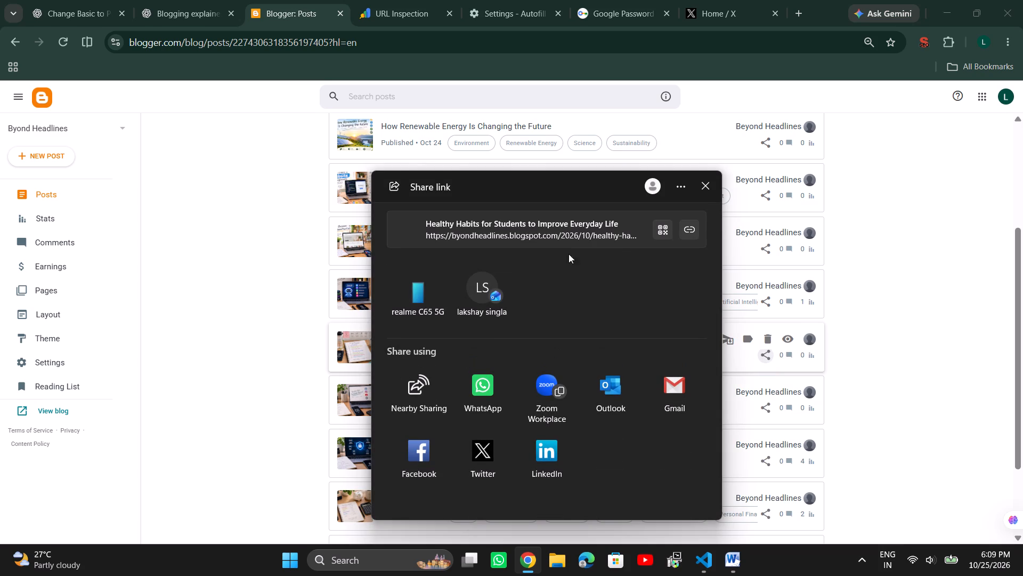
click(691, 226)
click(709, 186)
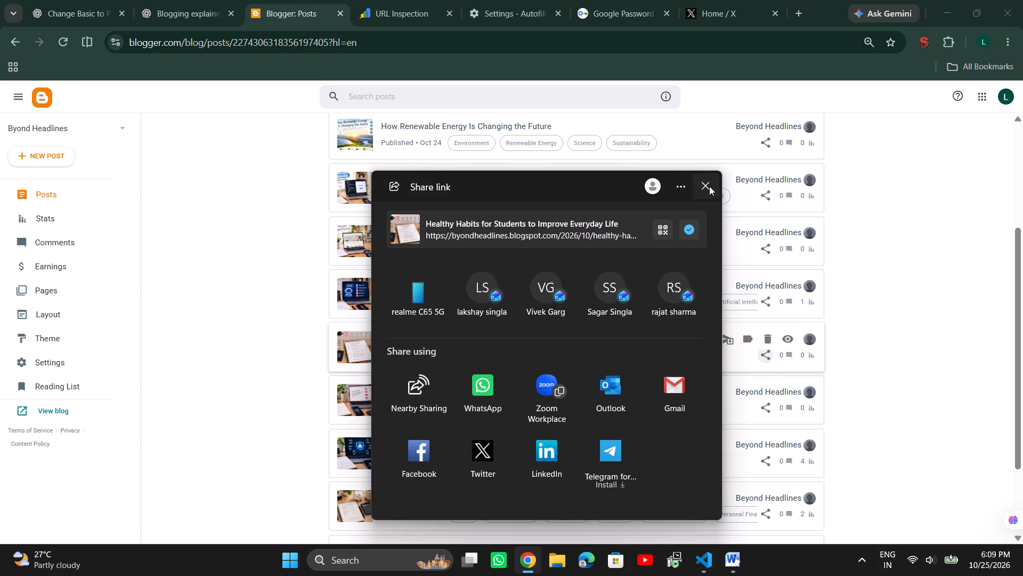
Return to Search Console, dismiss the indexing confirmation, and inspect the copied healthy-habits-for-students-to-improve.html post URL.
click(399, 0)
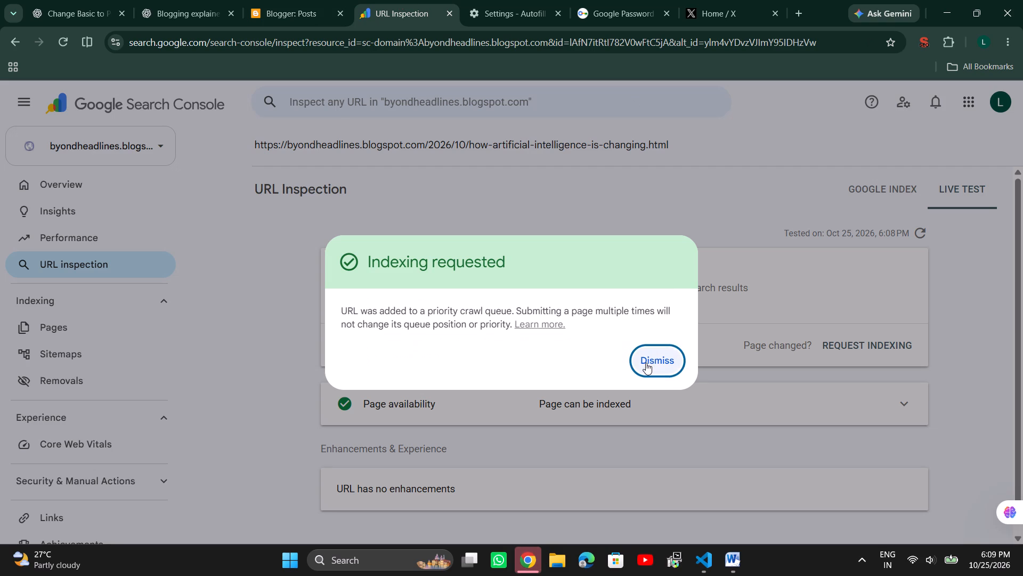
click(646, 363)
click(514, 104)
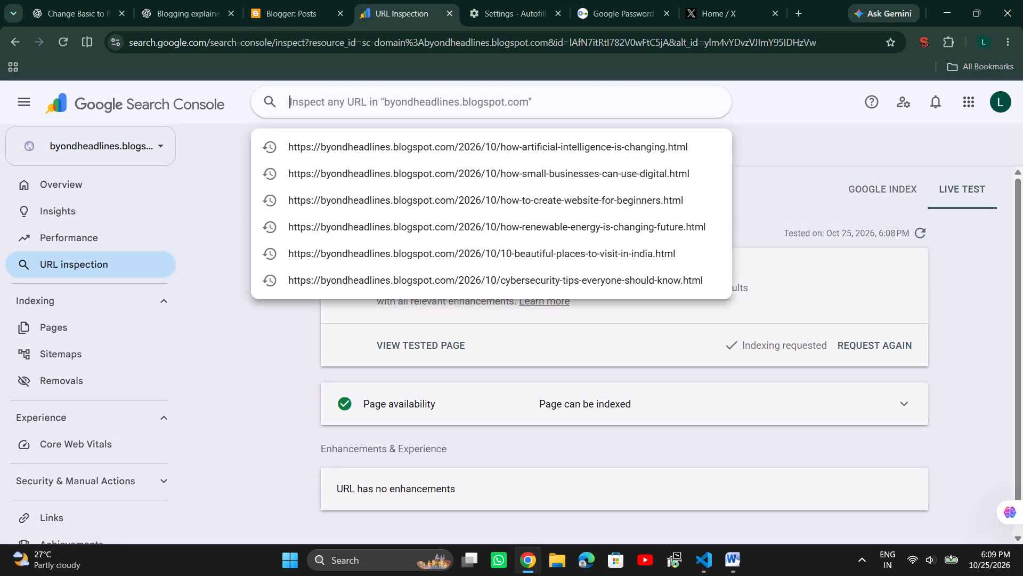
key(ctrl+v)
key(Return)
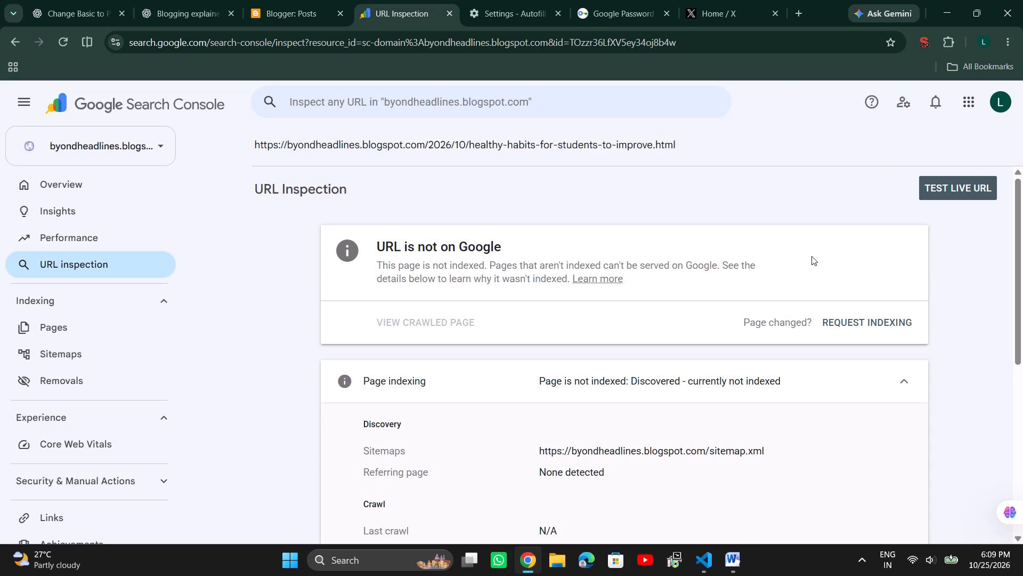
Run a live test of the healthy-habits-for-students-to-improve.html URL and request its indexing.
click(953, 182)
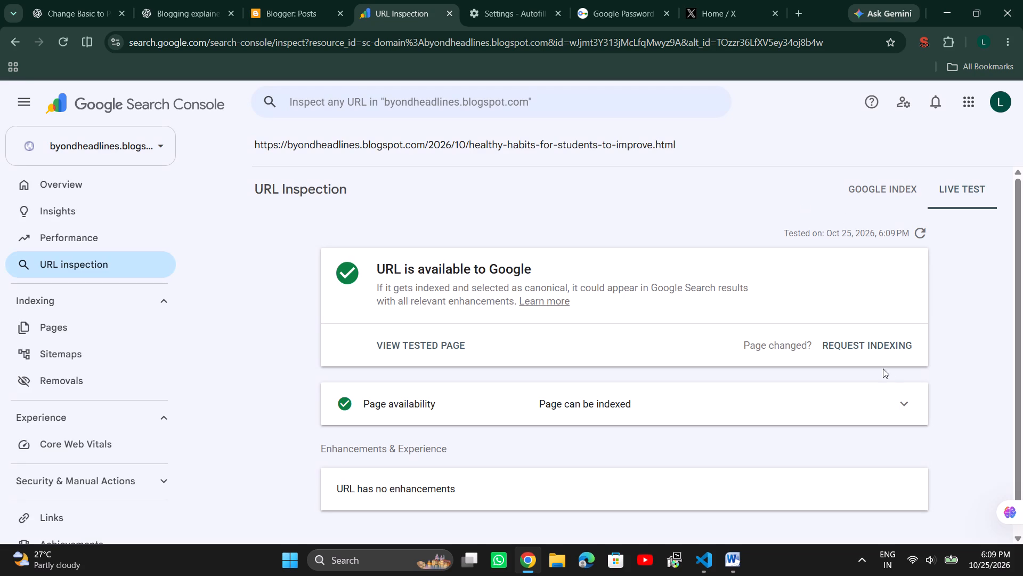
click(874, 346)
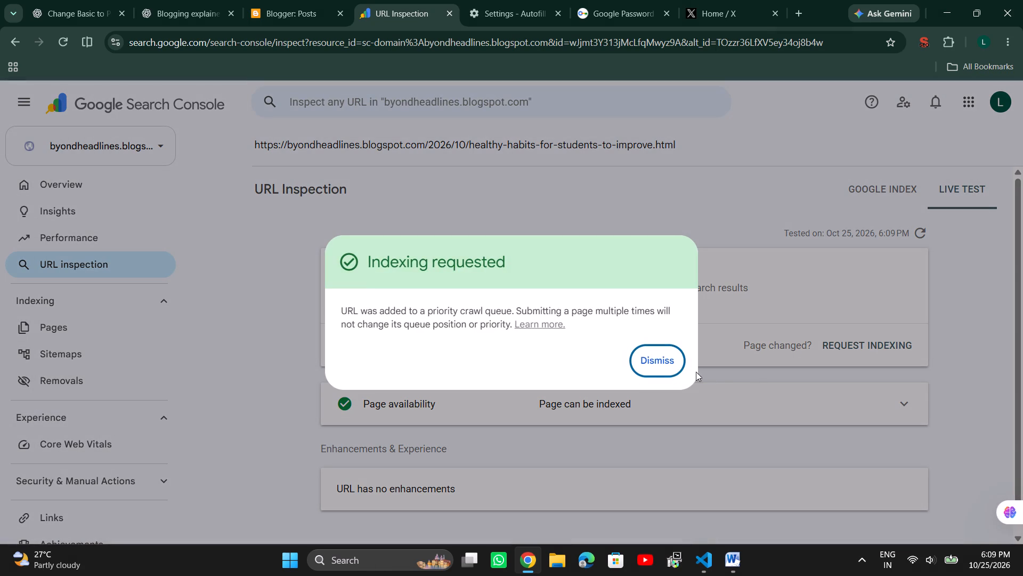
Dismiss the indexing confirmation and copy the share link of the Blogger post "How to Build a Personal Brand Online in 2026".
click(663, 354)
click(298, 0)
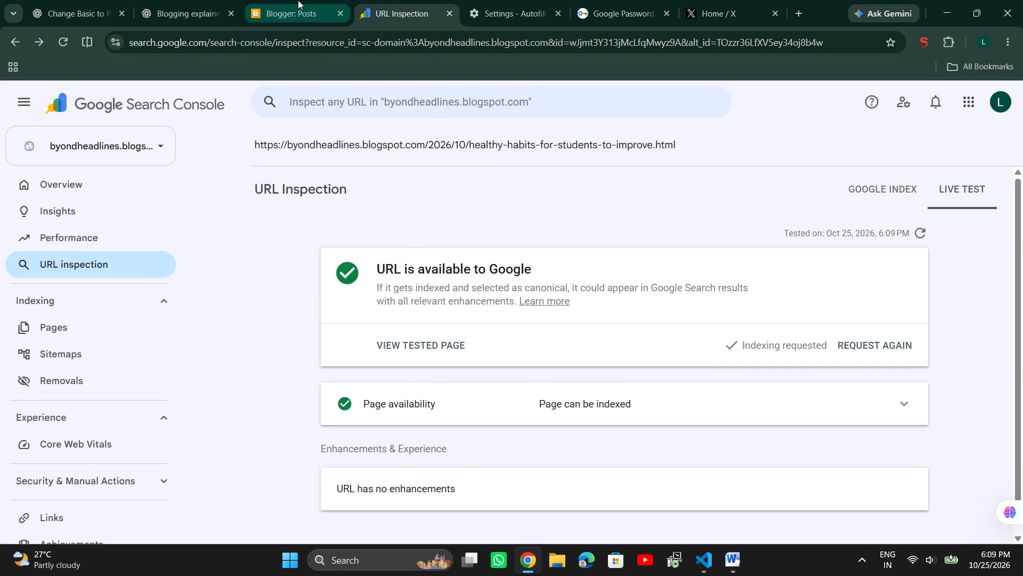
click(416, 0)
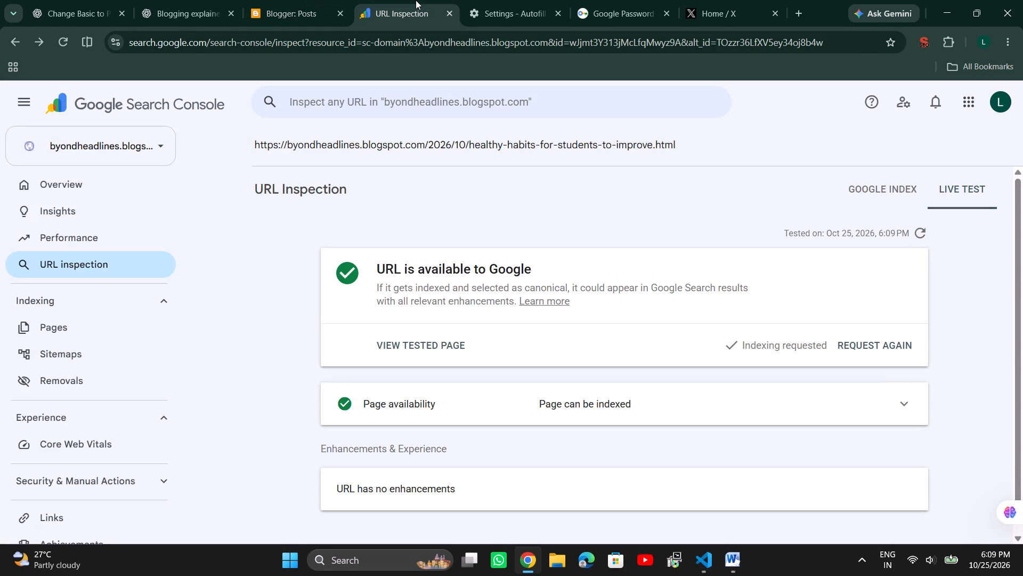
click(291, 0)
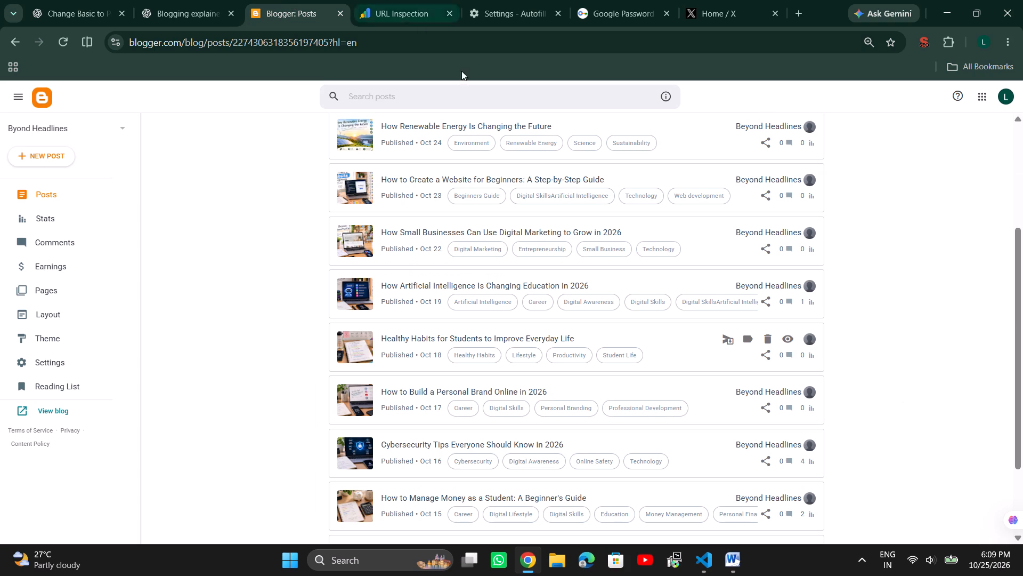
scroll(432, 262, down, 3)
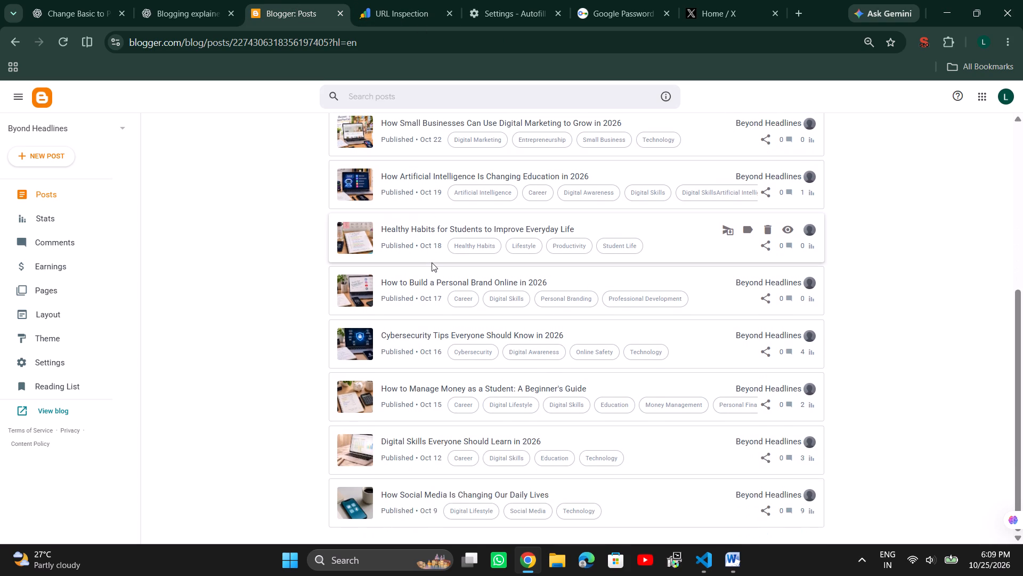
scroll(432, 262, down, 2)
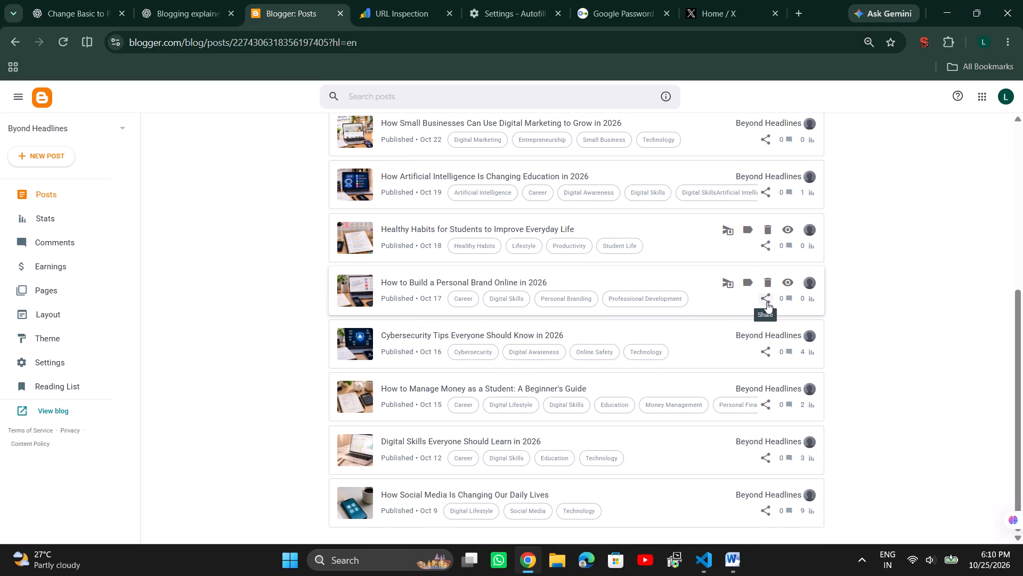
click(764, 299)
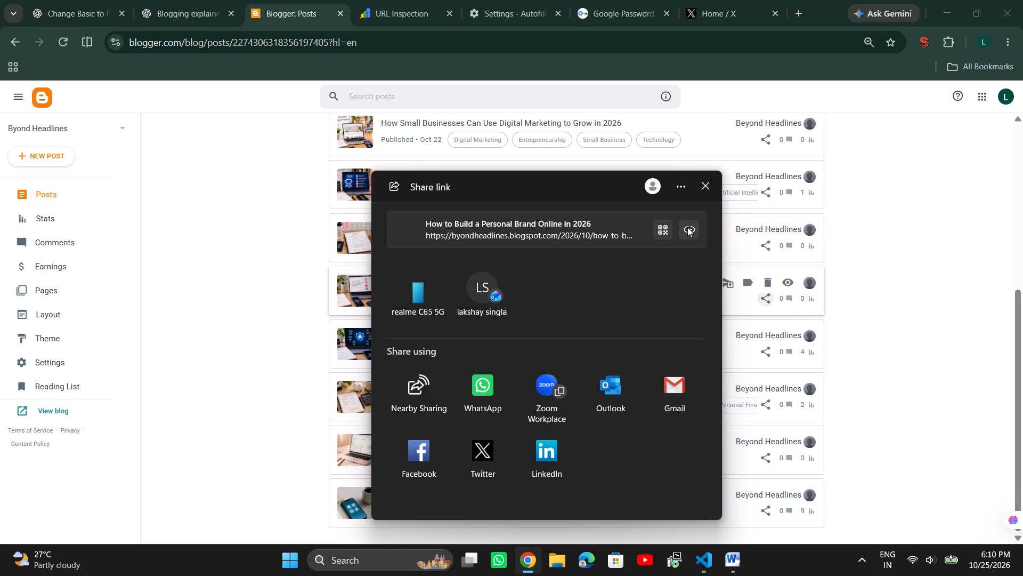
click(687, 227)
click(423, 0)
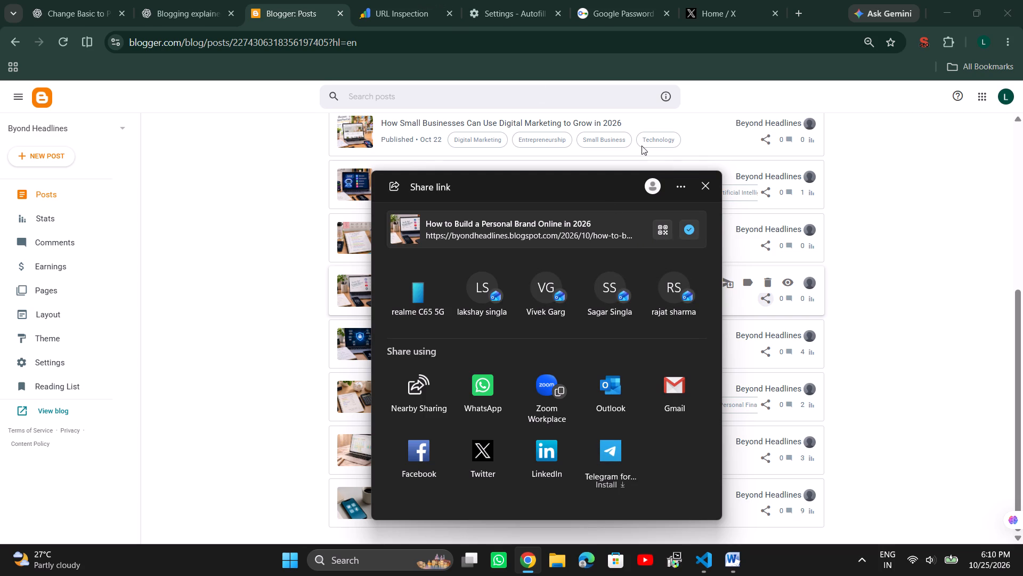
click(704, 182)
Inspect the copied how-to-build-personal-brand-online-in.html URL in Google Search Console and run a live test of it.
click(430, 1)
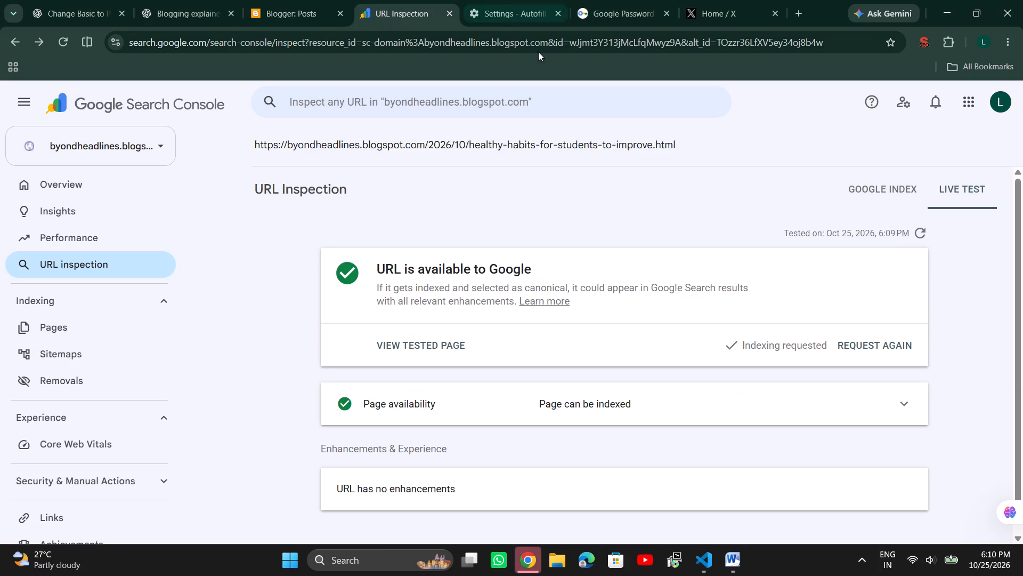
click(529, 105)
key(ctrl+v)
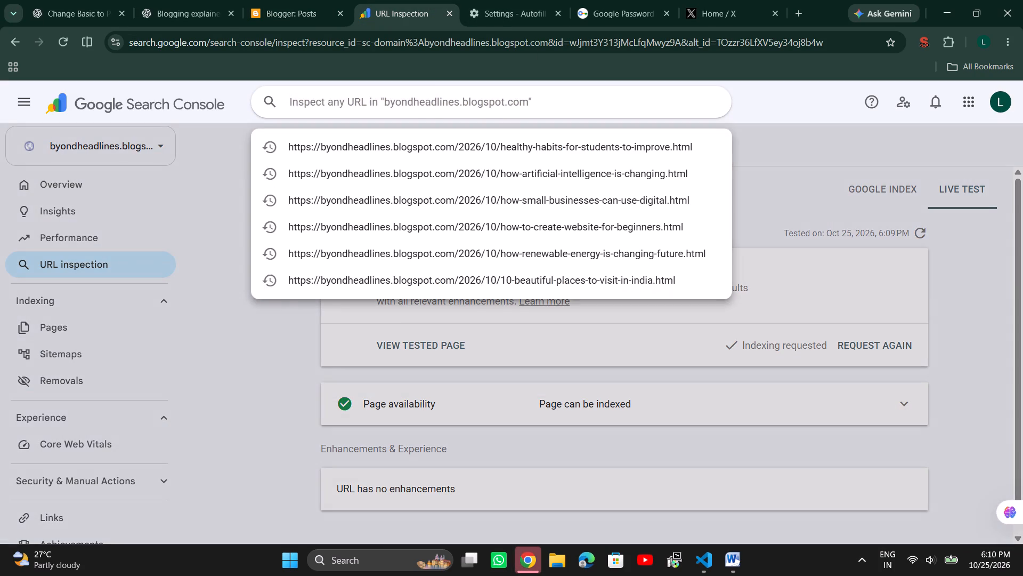
key(Return)
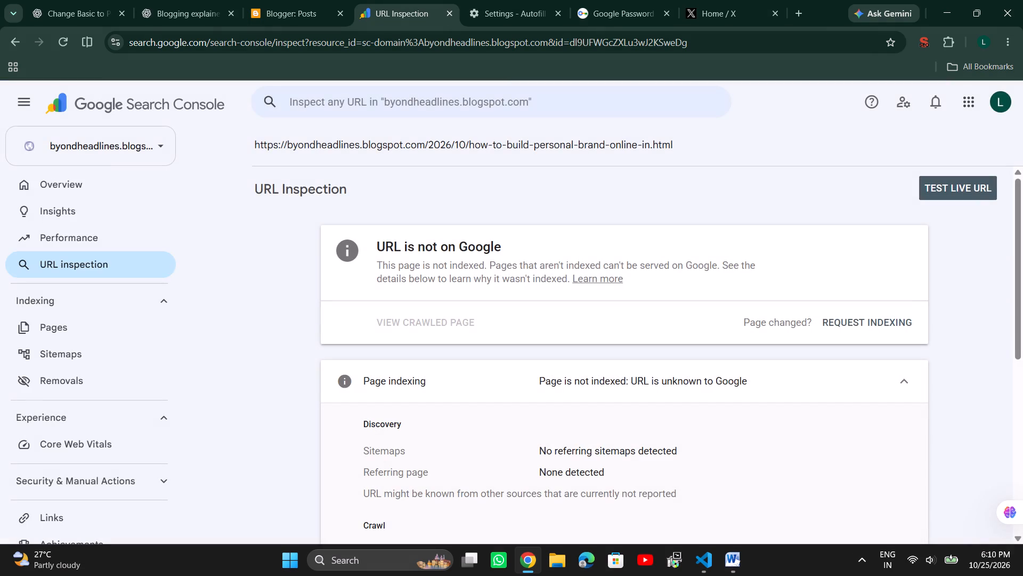
click(938, 194)
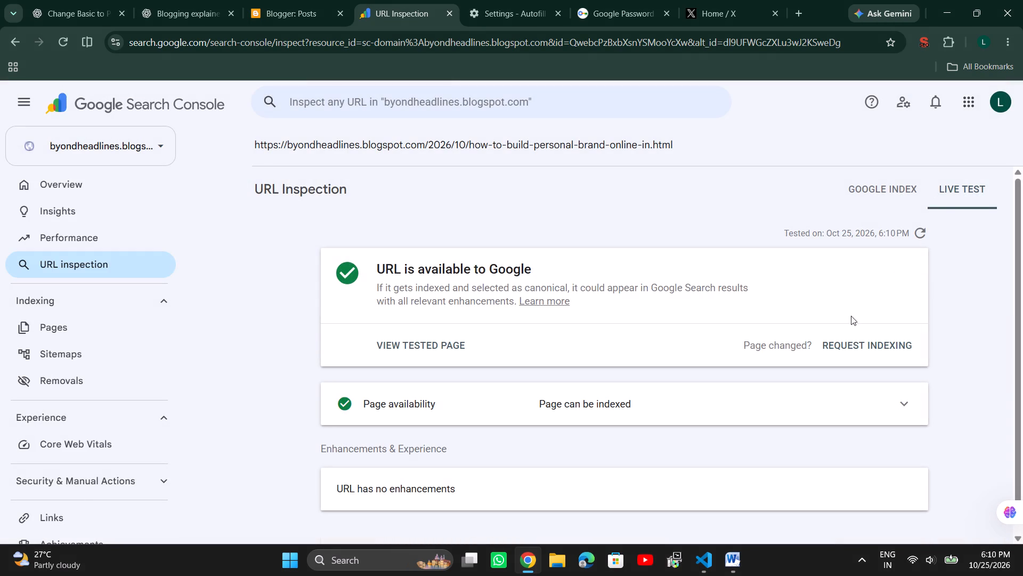
Request indexing for the live-tested how-to-build-personal-brand-online-in.html post URL.
click(864, 346)
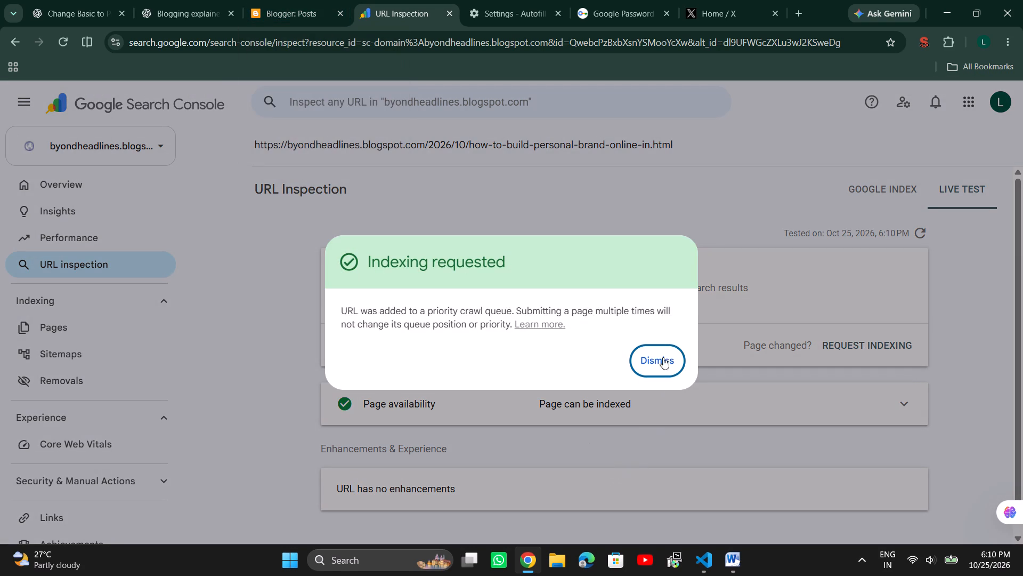
click(663, 352)
Copy the link of the "Cybersecurity Tips Everyone Should Know in 2026" post from Blogger and inspect that URL in Search Console.
click(295, 0)
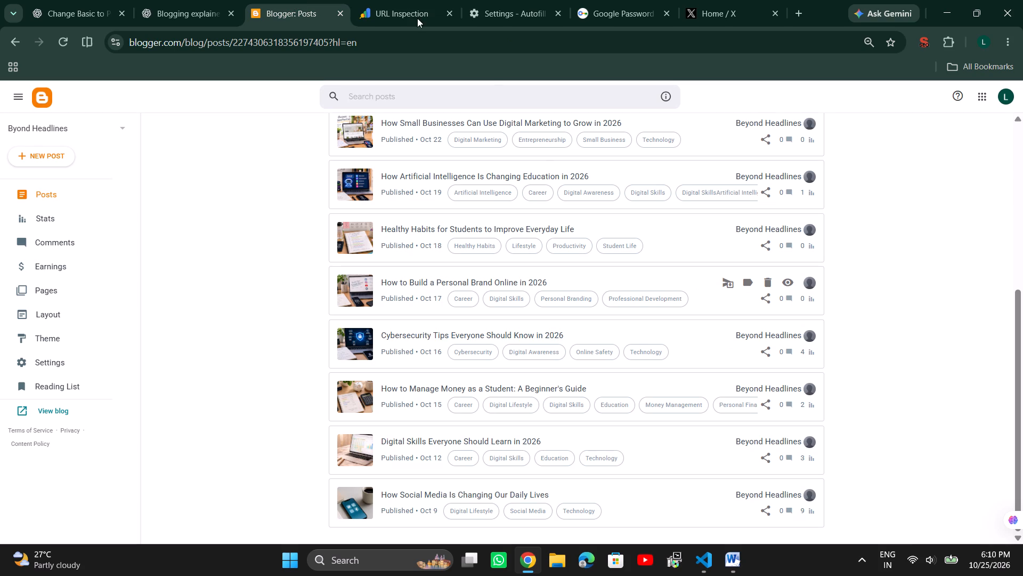
click(407, 0)
click(294, 0)
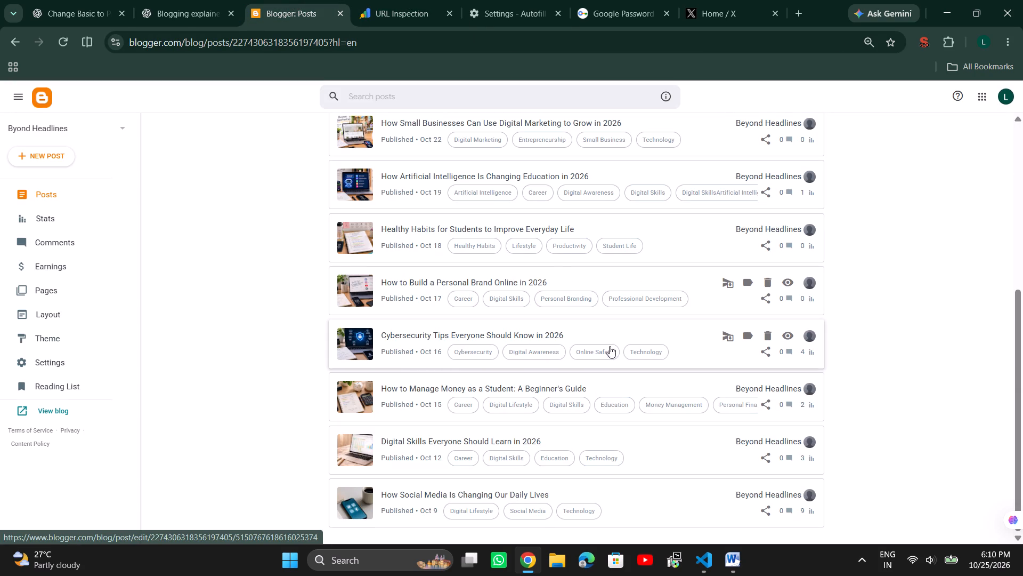
click(765, 354)
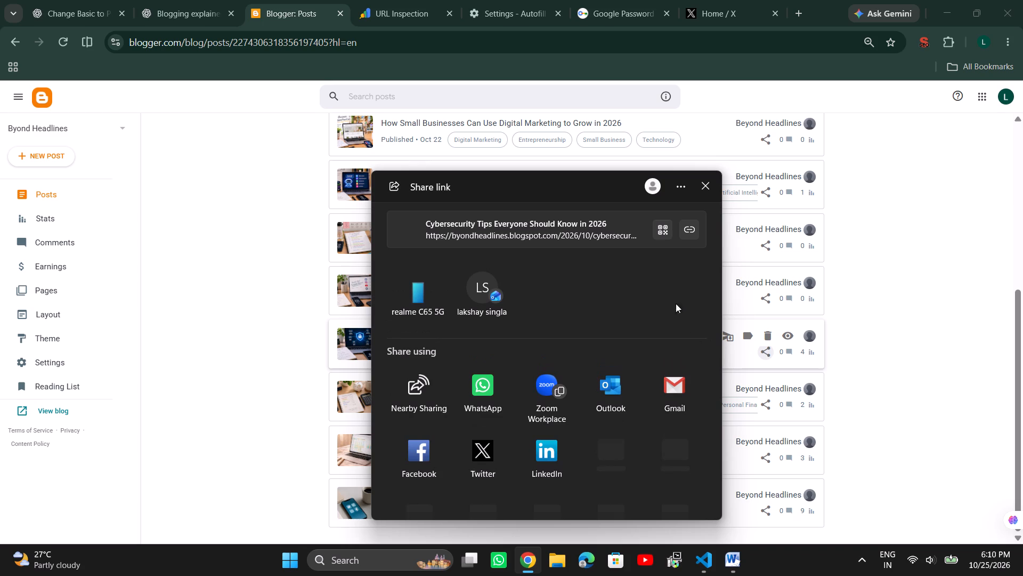
click(686, 230)
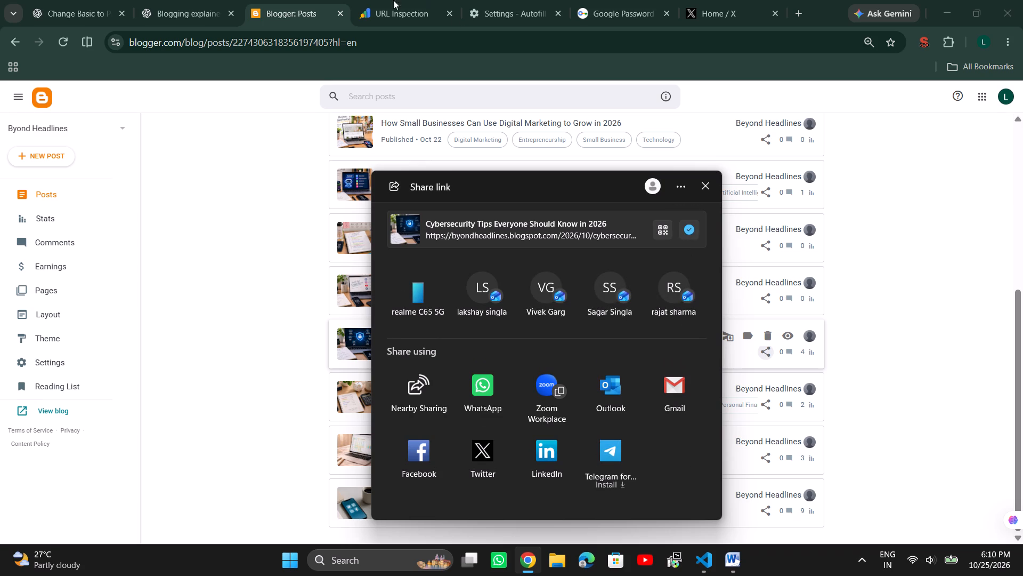
click(376, 0)
click(706, 190)
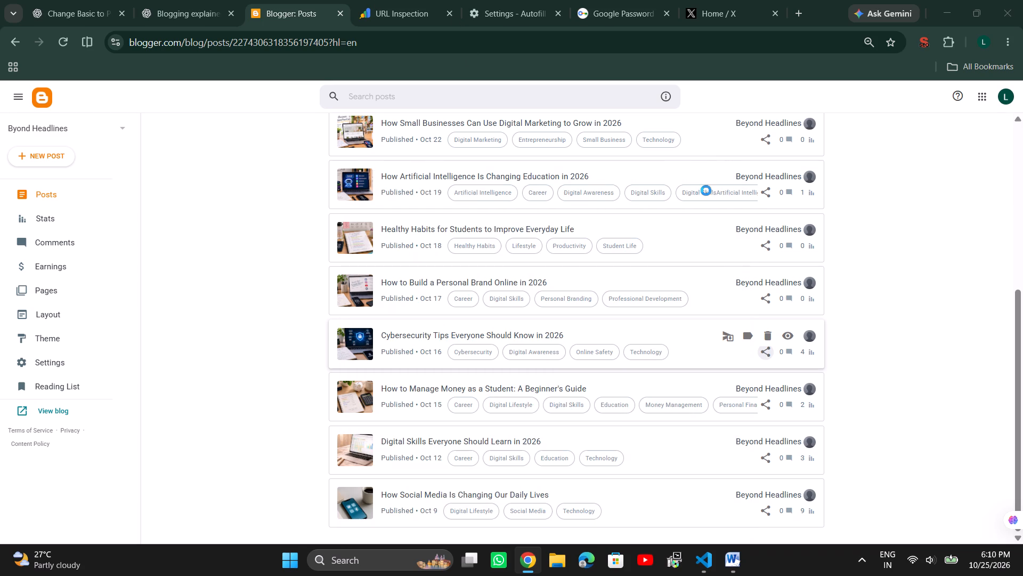
click(436, 0)
click(473, 103)
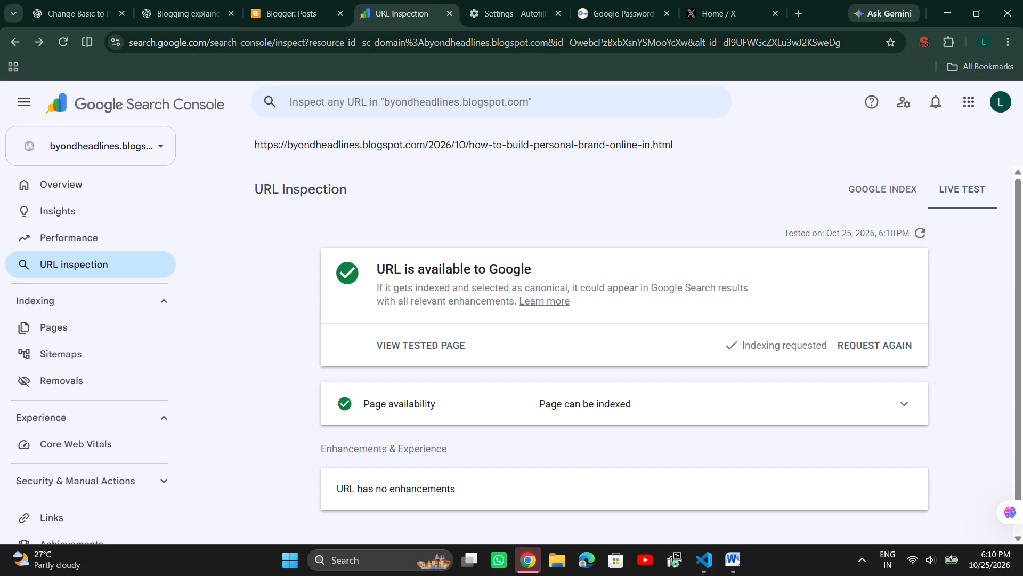
key(ctrl+v)
key(Return)
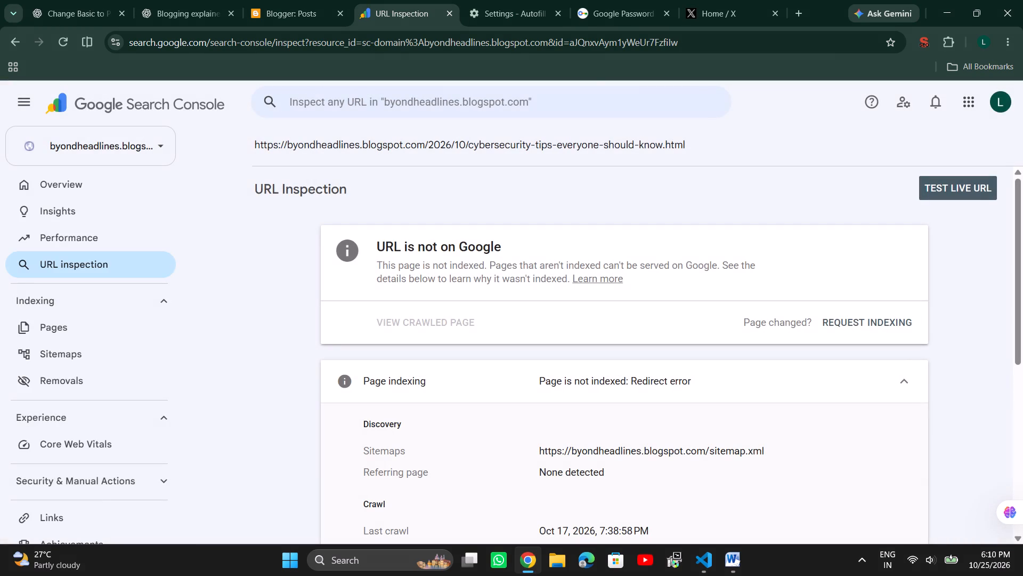
Run a live test of the cybersecurity-tips-everyone-should-know.html URL and request its indexing.
click(941, 183)
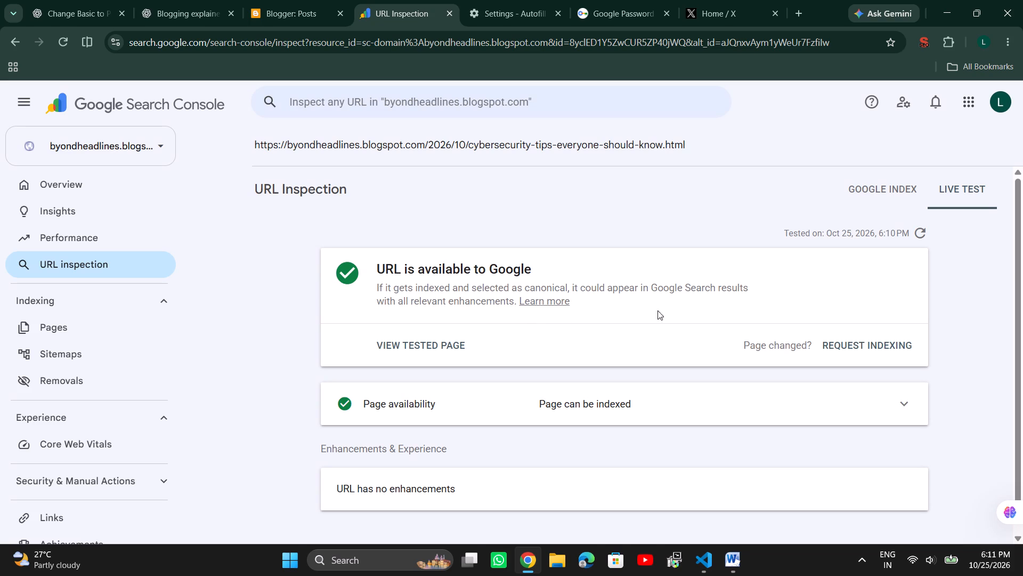
click(863, 346)
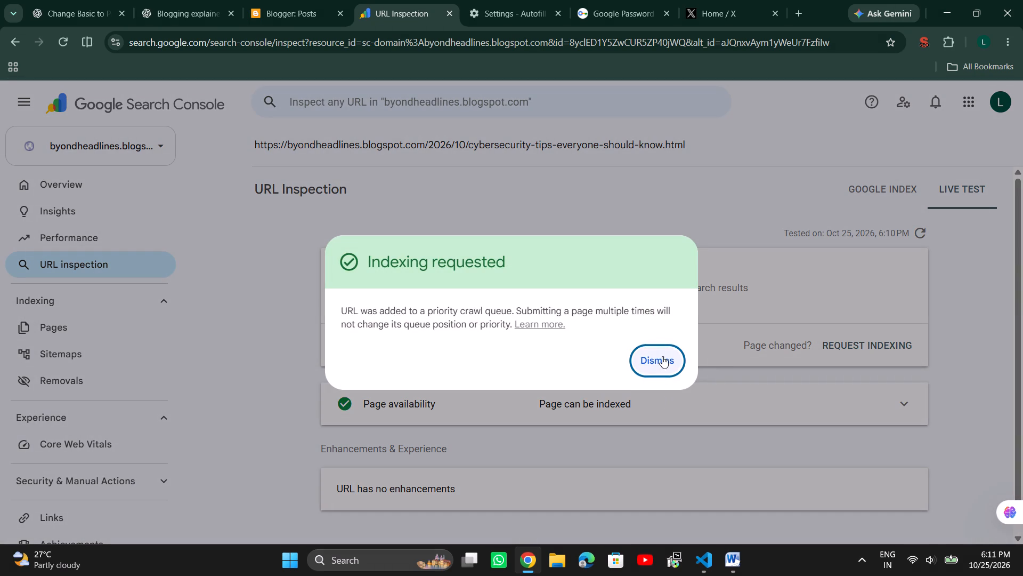
click(662, 356)
Copy the link of the "How to Manage Money as a Student: A Beginner's Guide" post from Blogger and inspect it in Search Console.
click(318, 0)
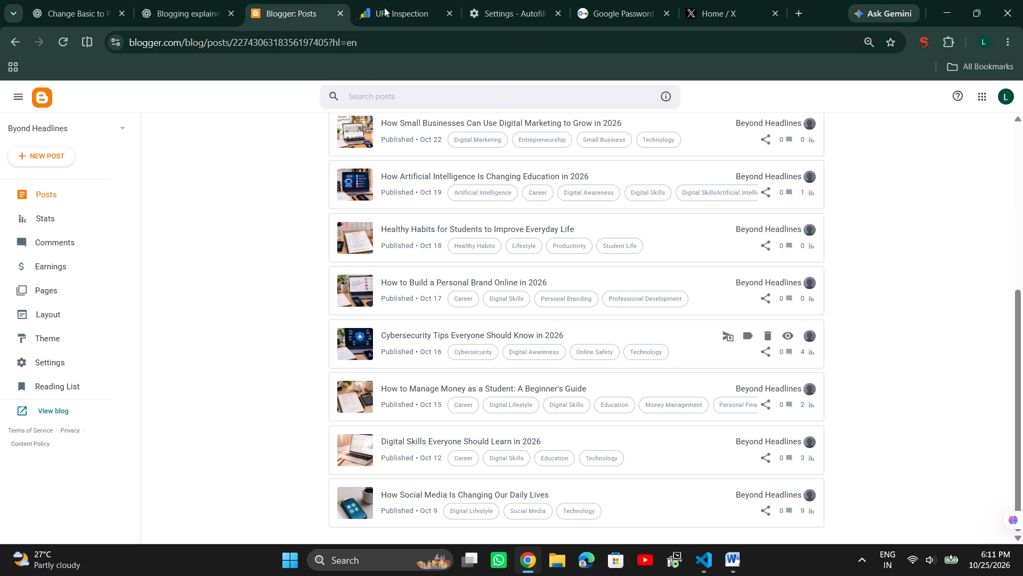
click(414, 0)
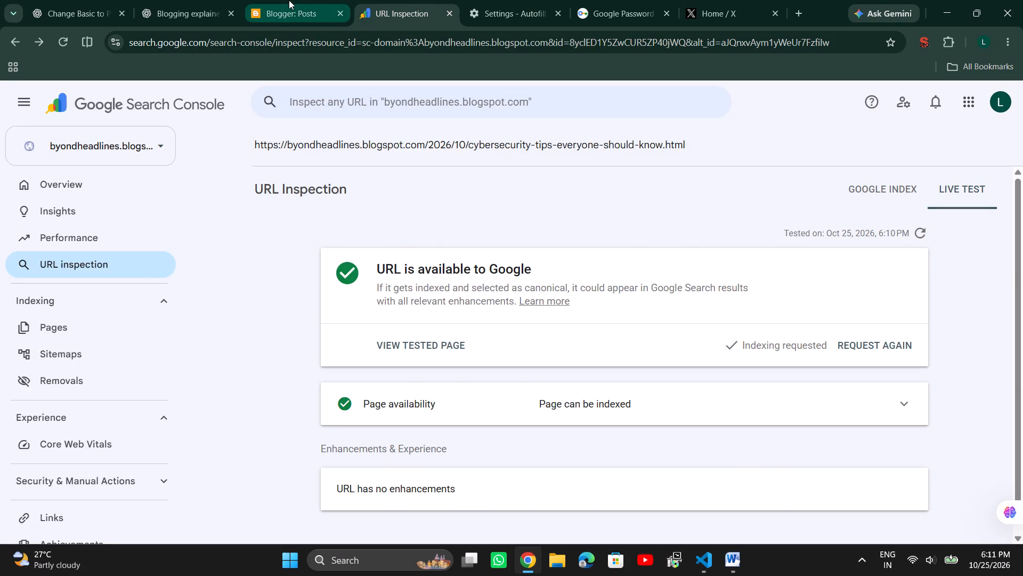
click(289, 0)
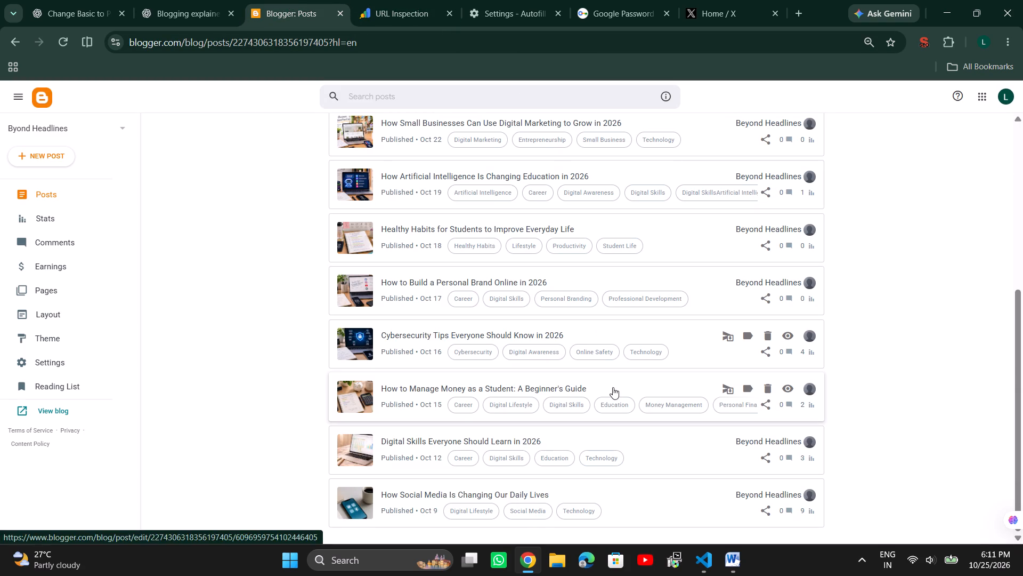
click(767, 405)
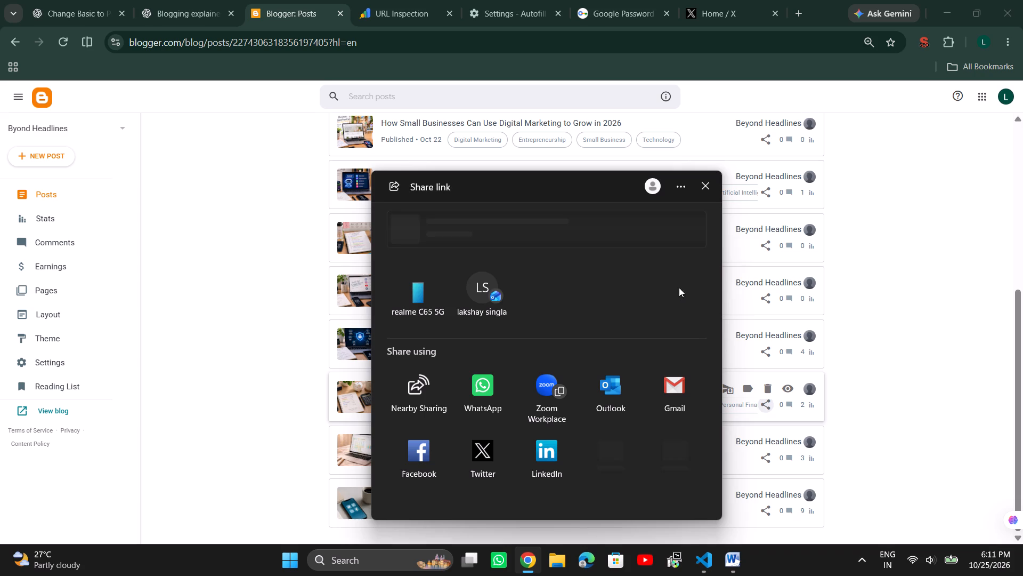
click(688, 228)
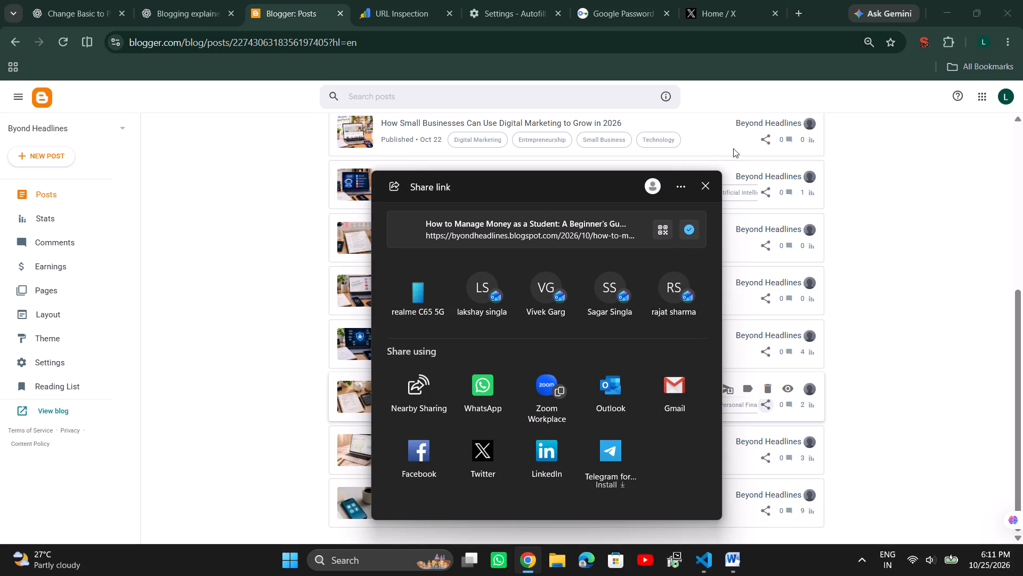
click(710, 179)
click(376, 0)
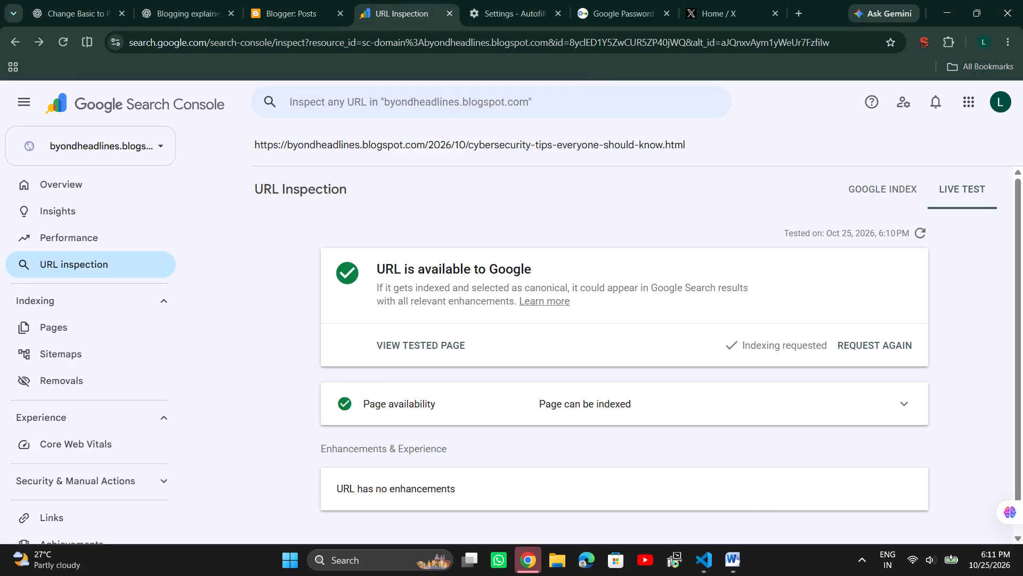
click(598, 105)
key(ctrl+v)
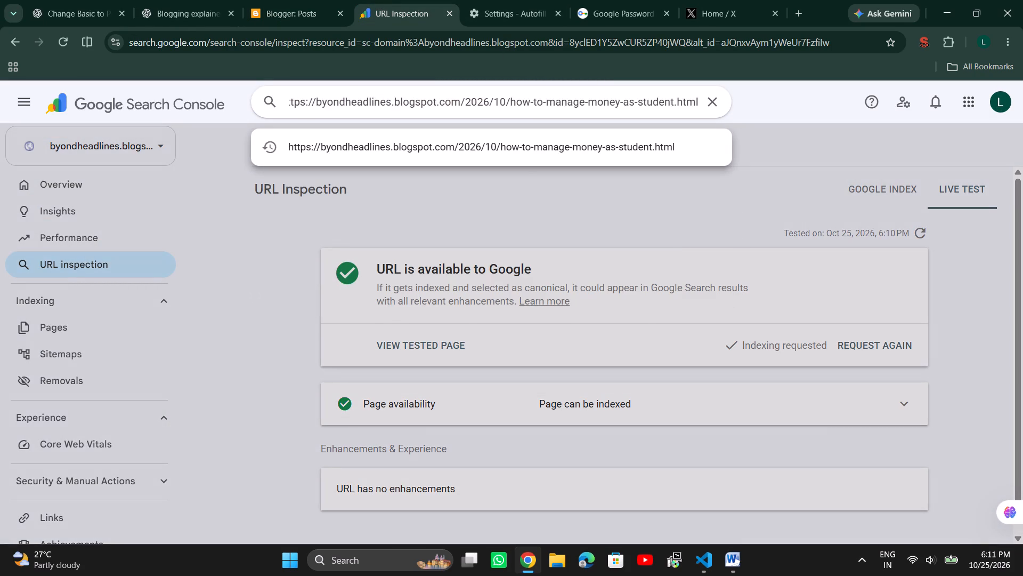
key(Return)
key(backslash)
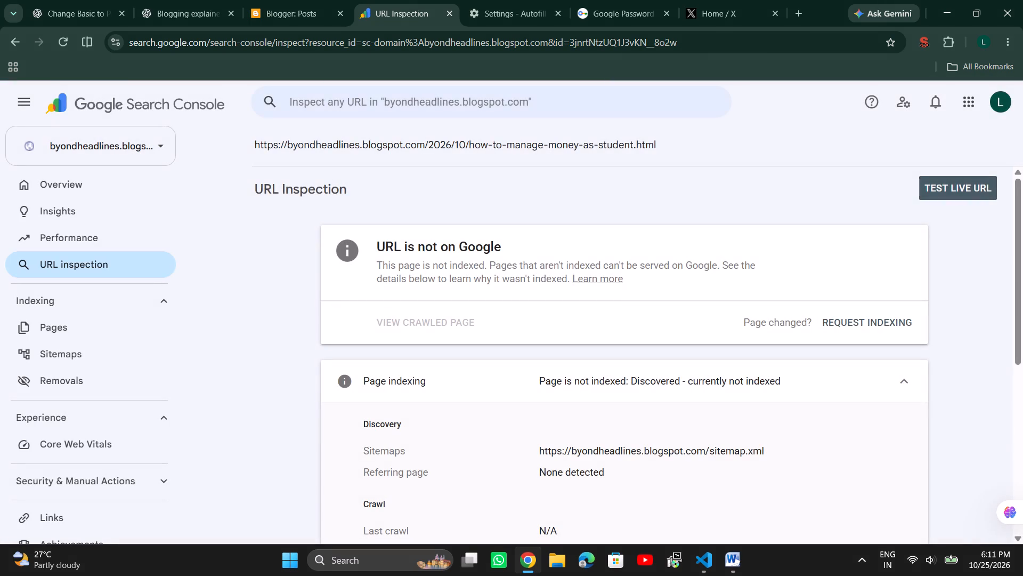
Run a live test of the how-to-manage-money-as-student.html URL and request its indexing.
click(946, 186)
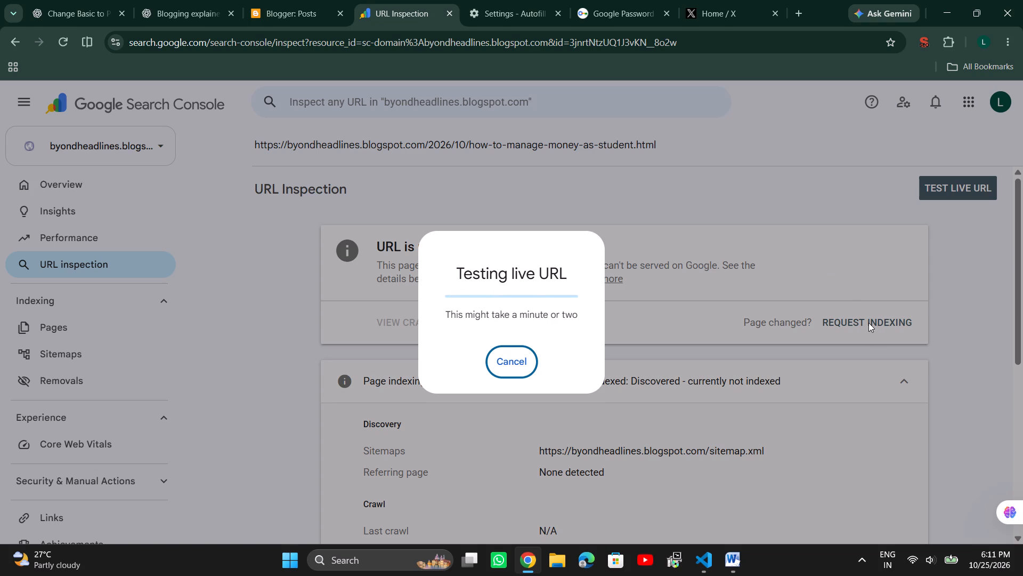
click(723, 0)
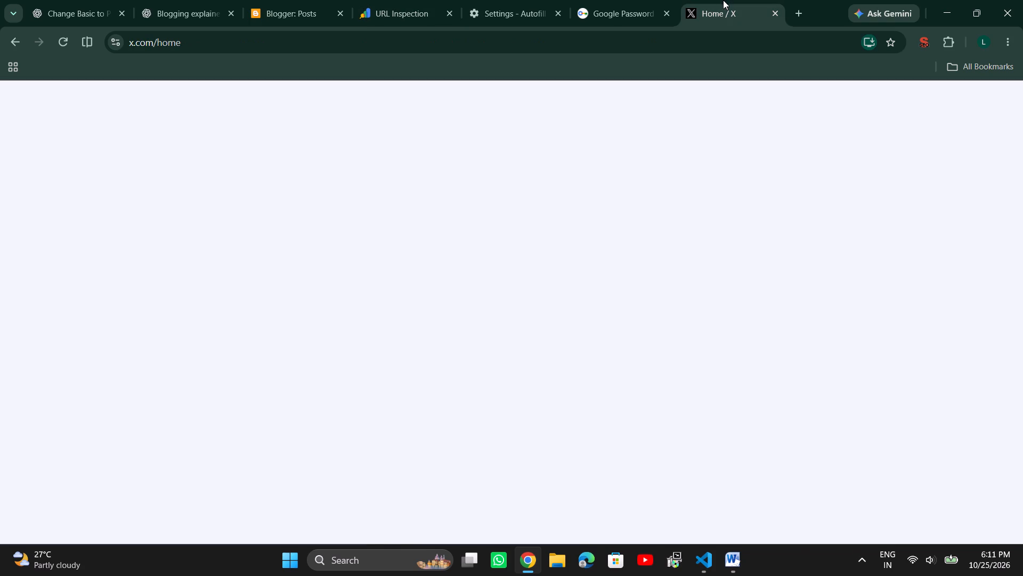
click(395, 0)
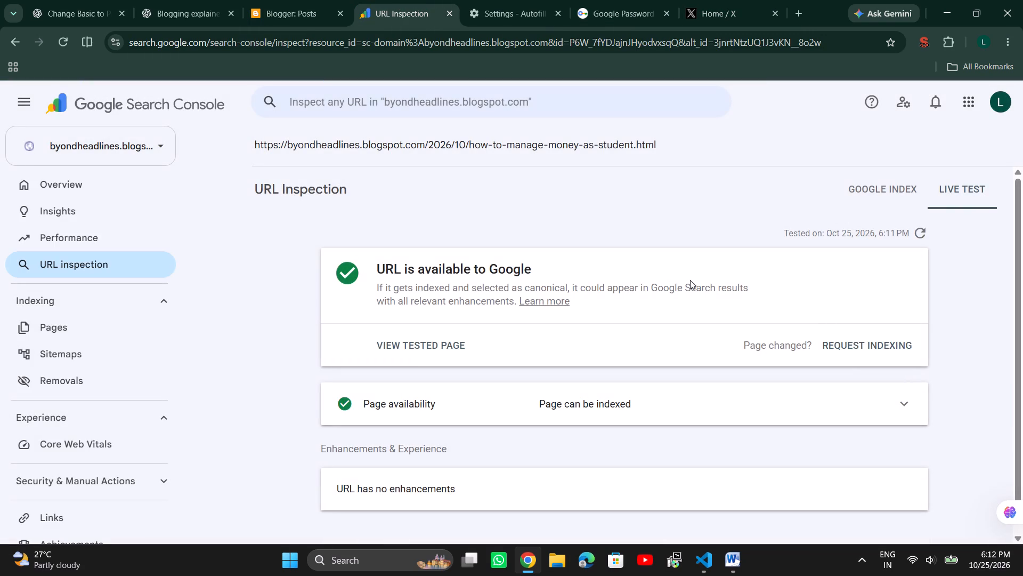
click(855, 346)
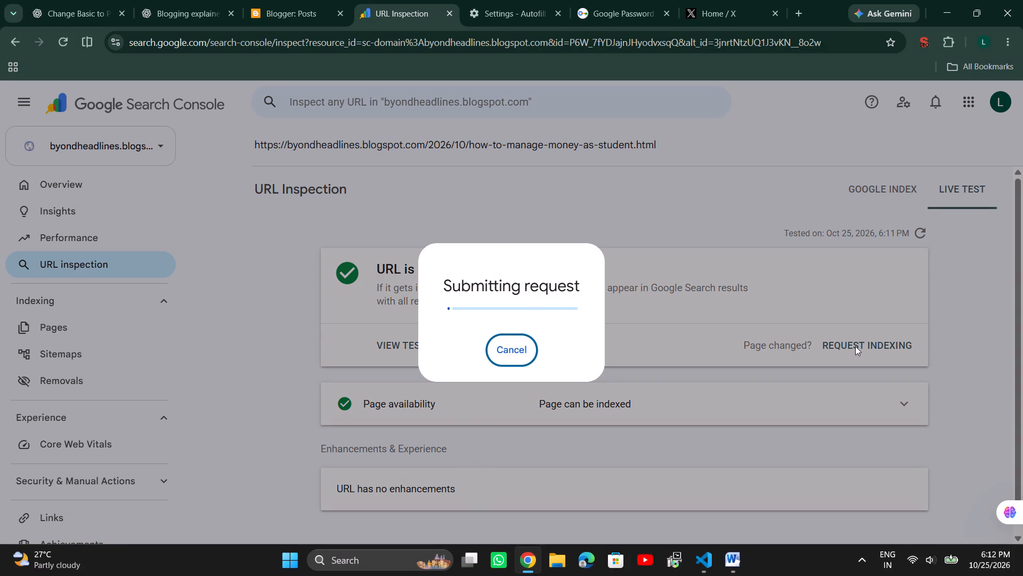
Copy the link of the "Digital Skills Everyone Should Learn in 2026" post from Blogger and inspect that URL in Search Console.
click(247, 3)
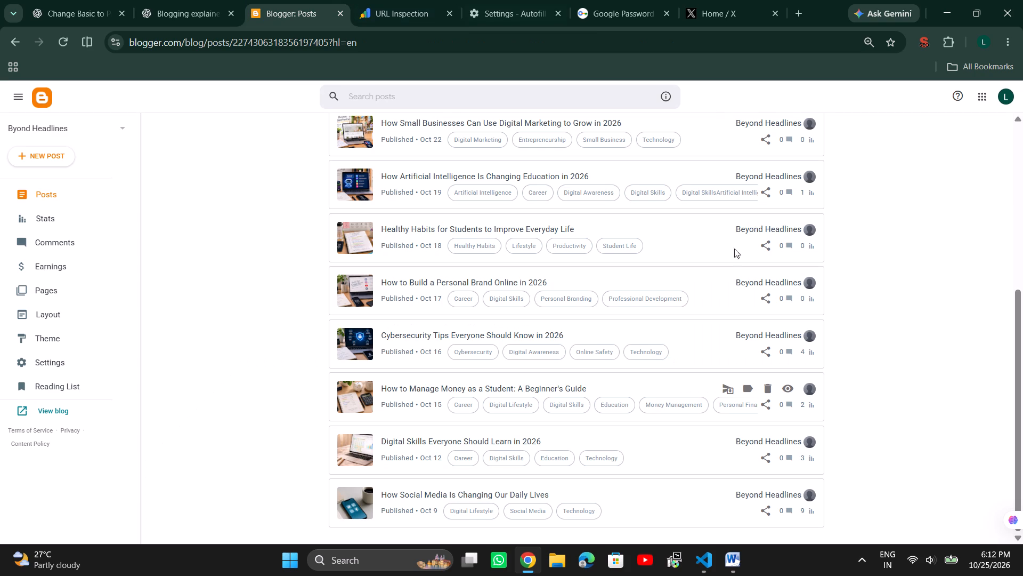
scroll(725, 258, down, 3)
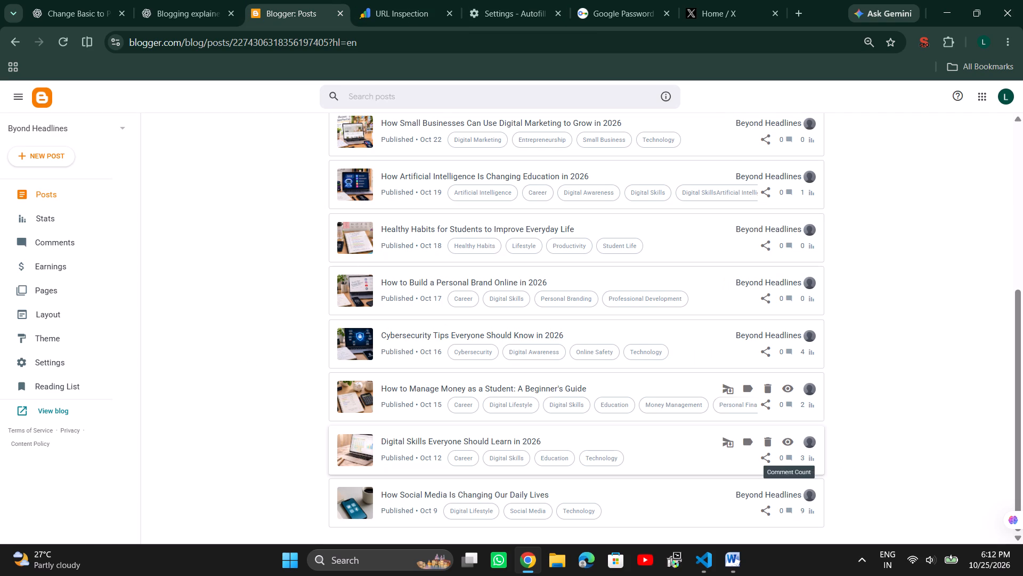
click(766, 458)
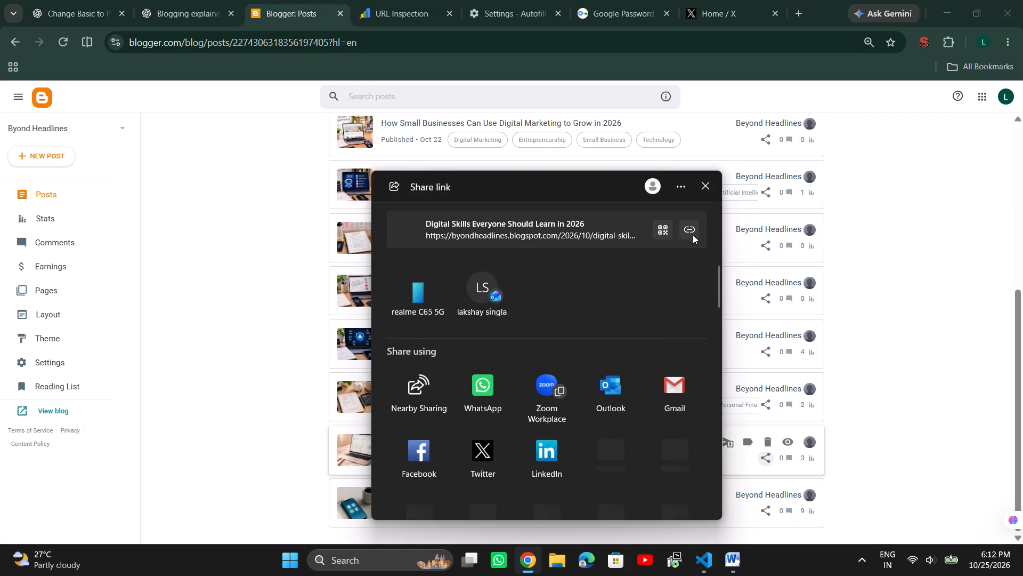
click(690, 230)
click(356, 0)
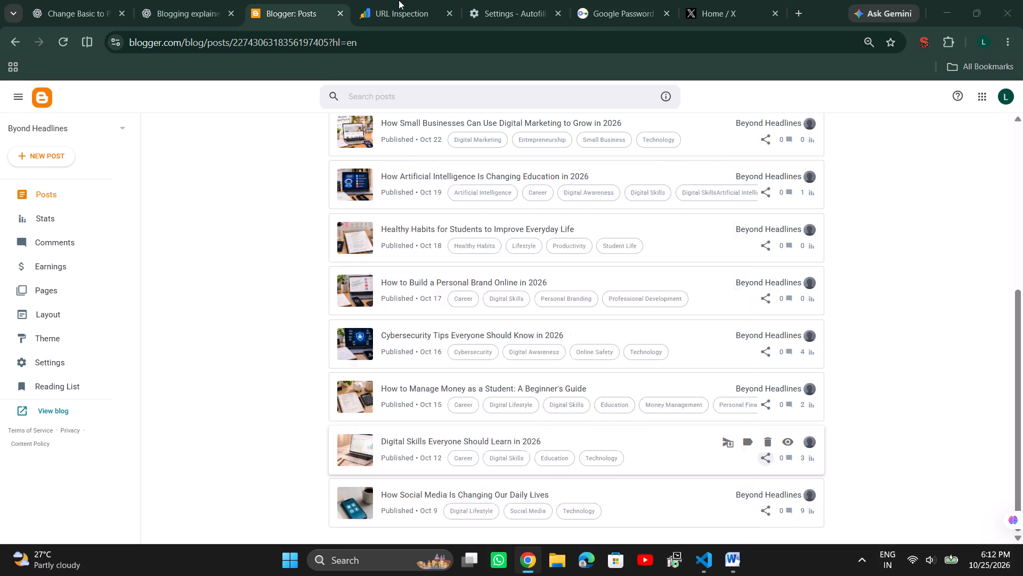
click(399, 0)
click(704, 187)
click(425, 0)
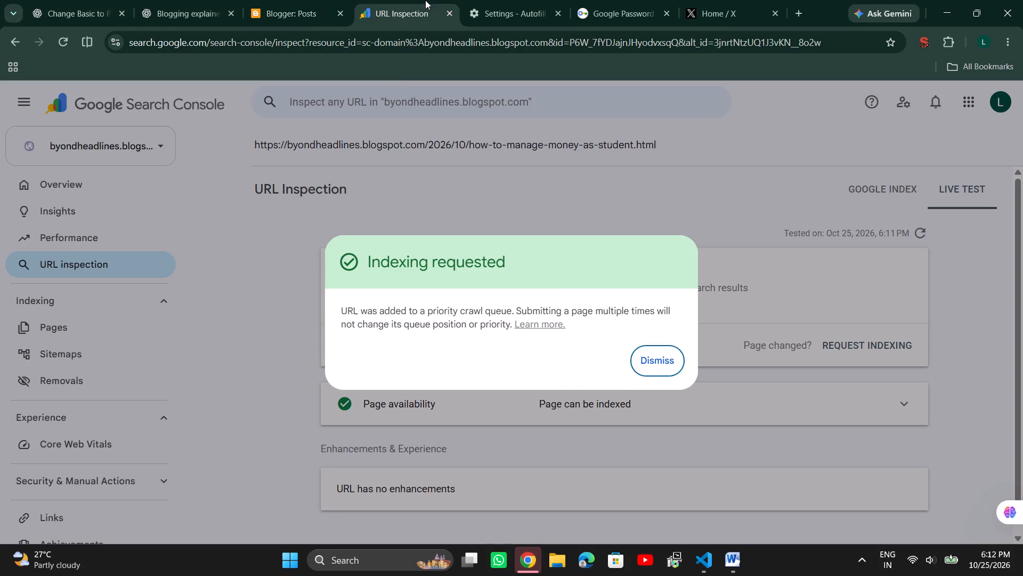
click(665, 367)
click(546, 104)
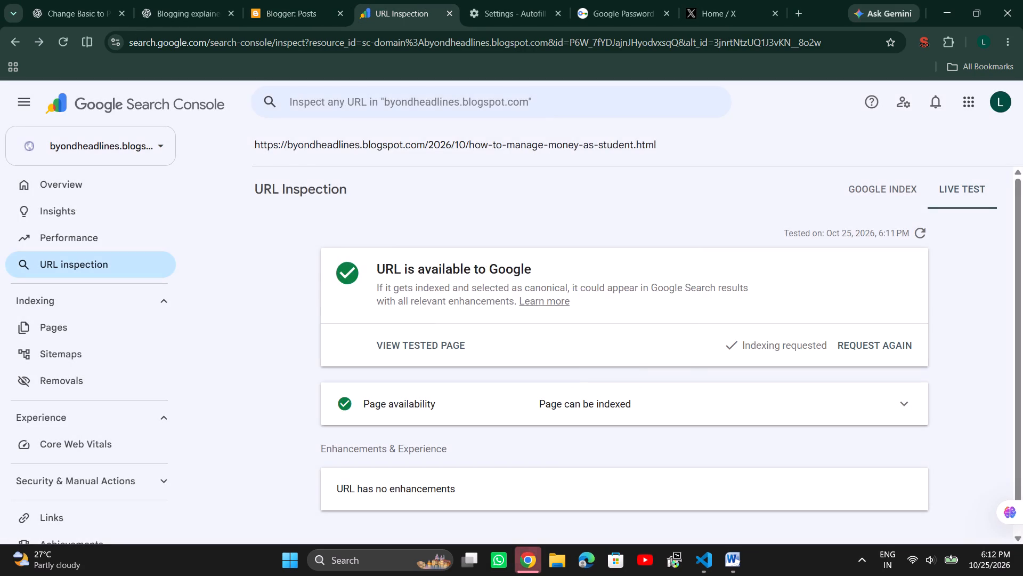
key(ctrl+v)
key(Return)
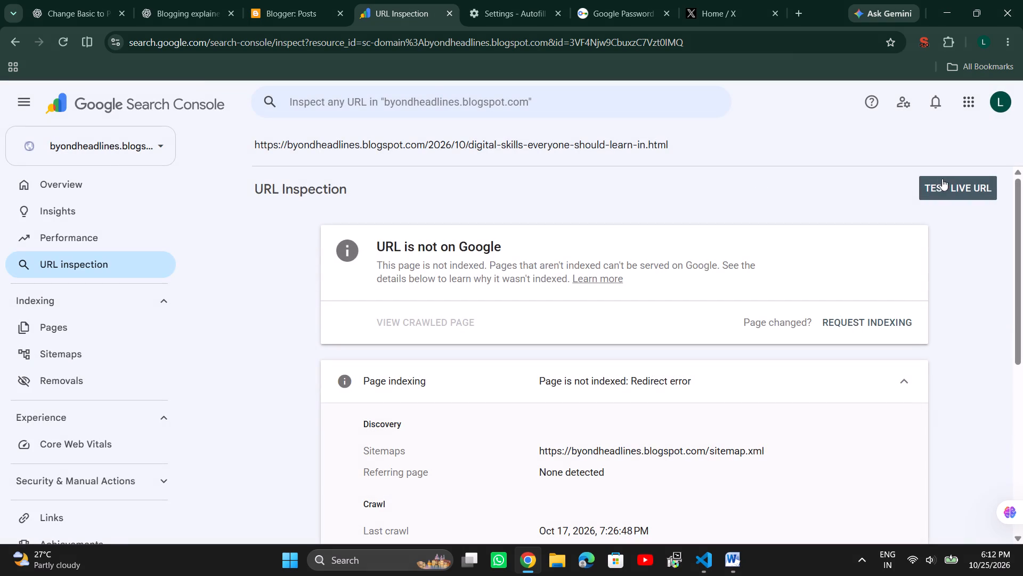
Run a live test of the digital-skills-everyone-should-learn-in.html URL.
click(942, 179)
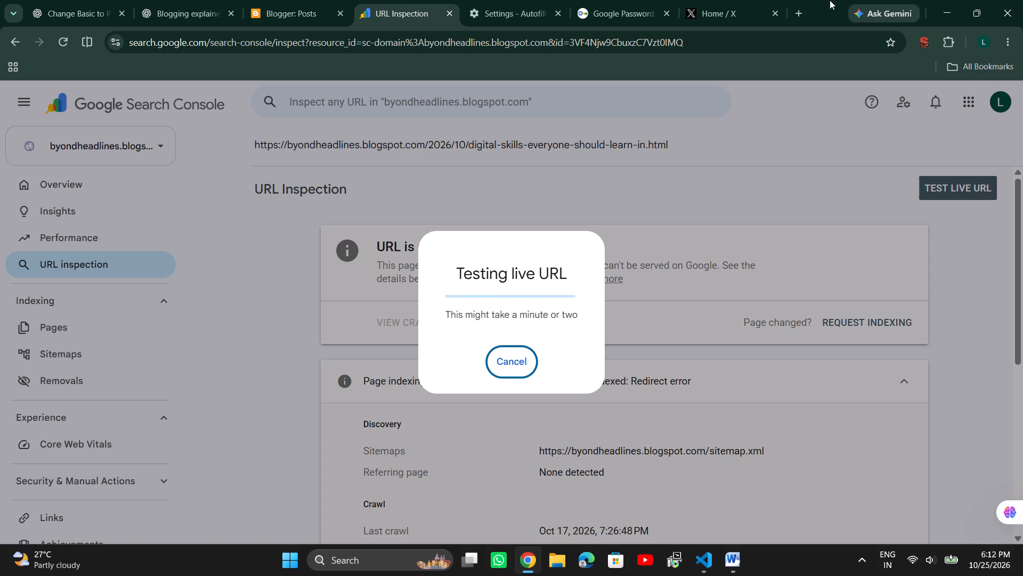
Close the Home / X browser tab while the live URL test runs.
click(775, 18)
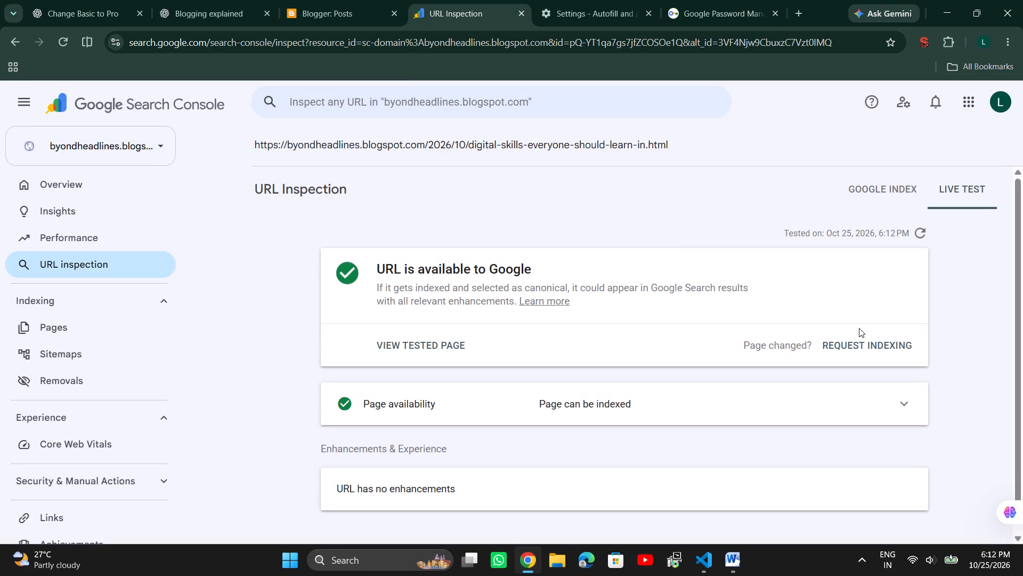
Request indexing of the live-tested digital-skills-everyone-should-learn-in.html URL and dismiss the confirmation.
click(842, 342)
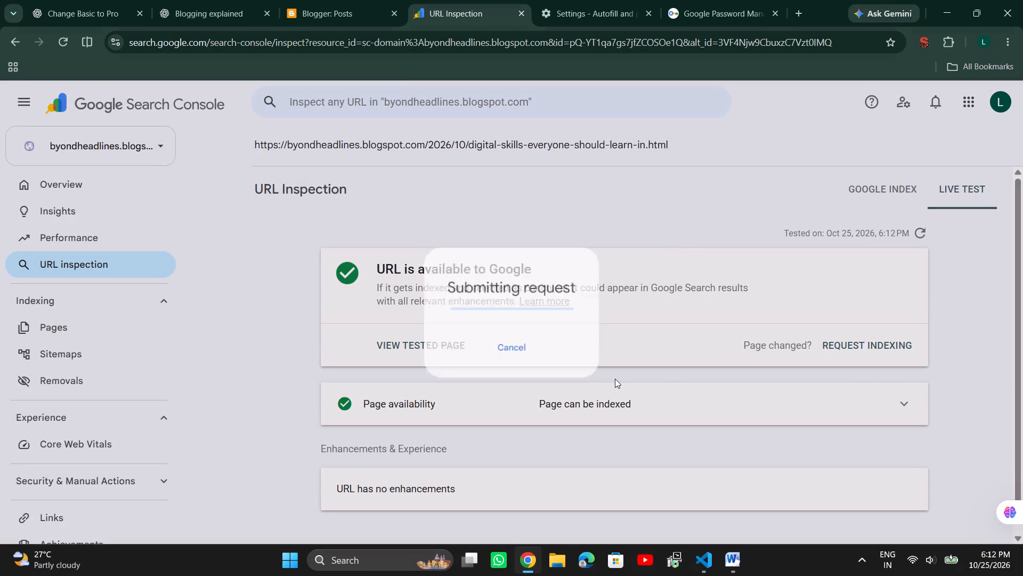
scroll(625, 287, down, 2)
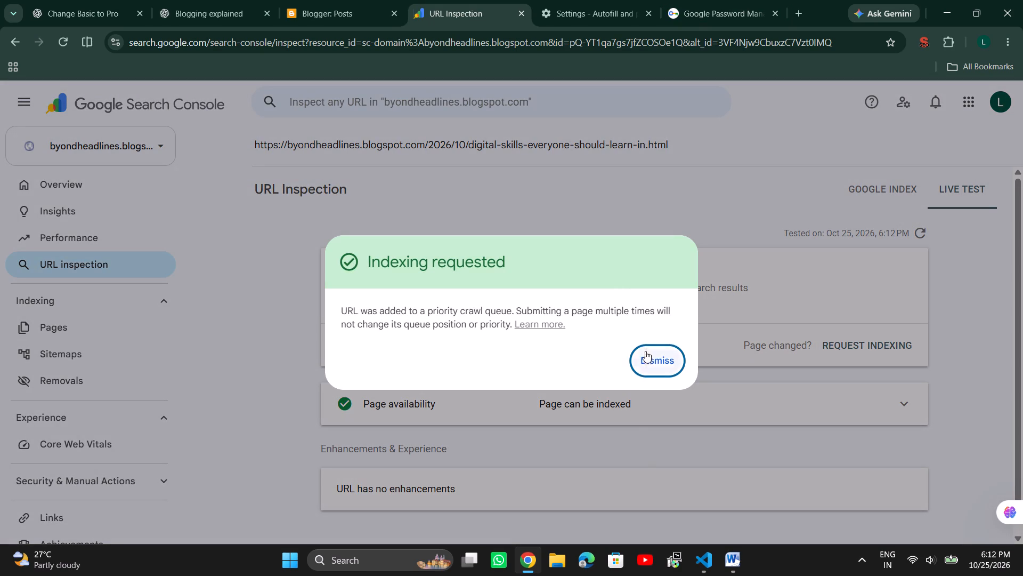
click(645, 356)
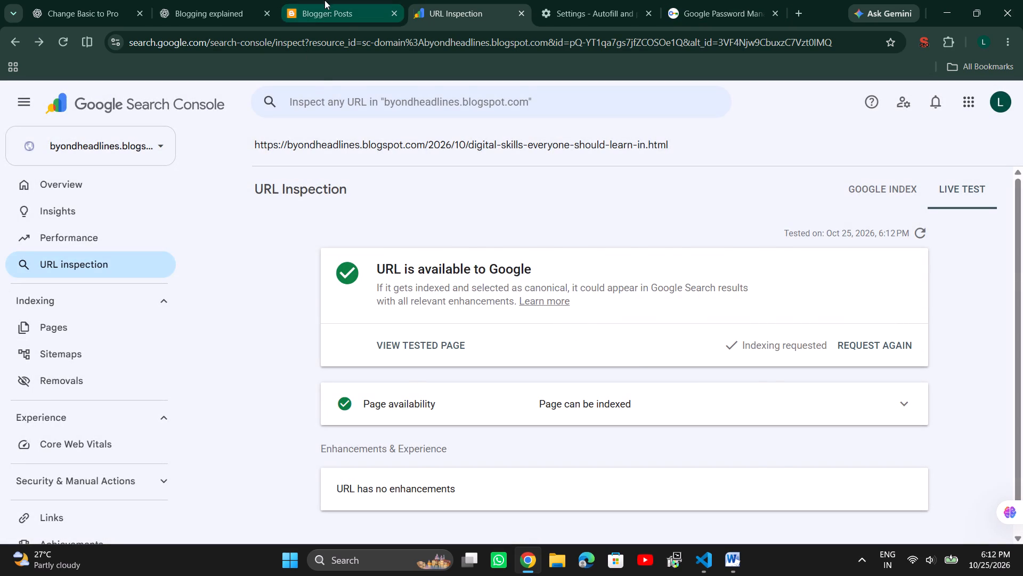
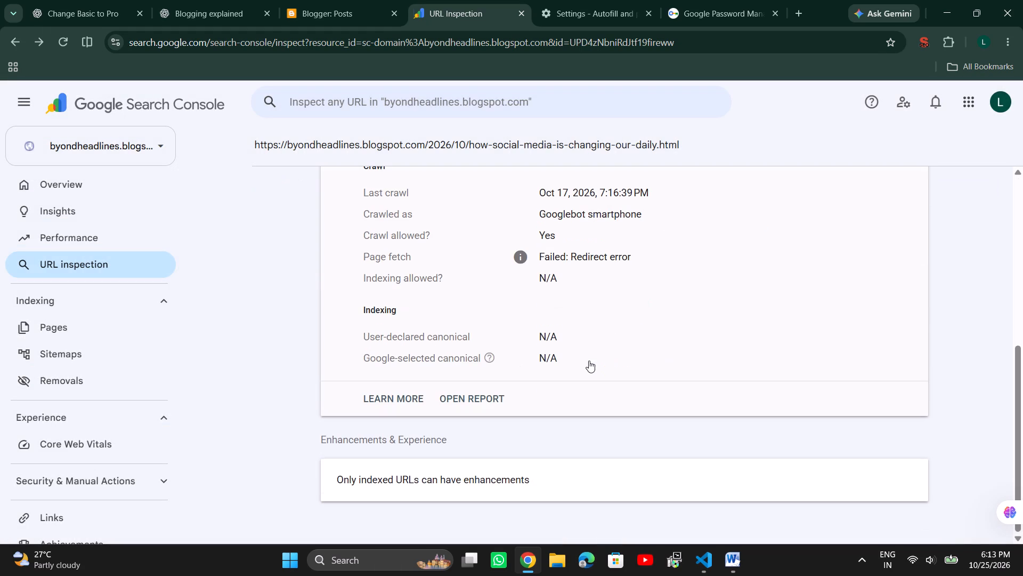
Examine the details of the submitted byondheadlines.blogspot.com/sitemap.xml and the post URLs listed in the sitemap file.
scroll(589, 361, down, 1)
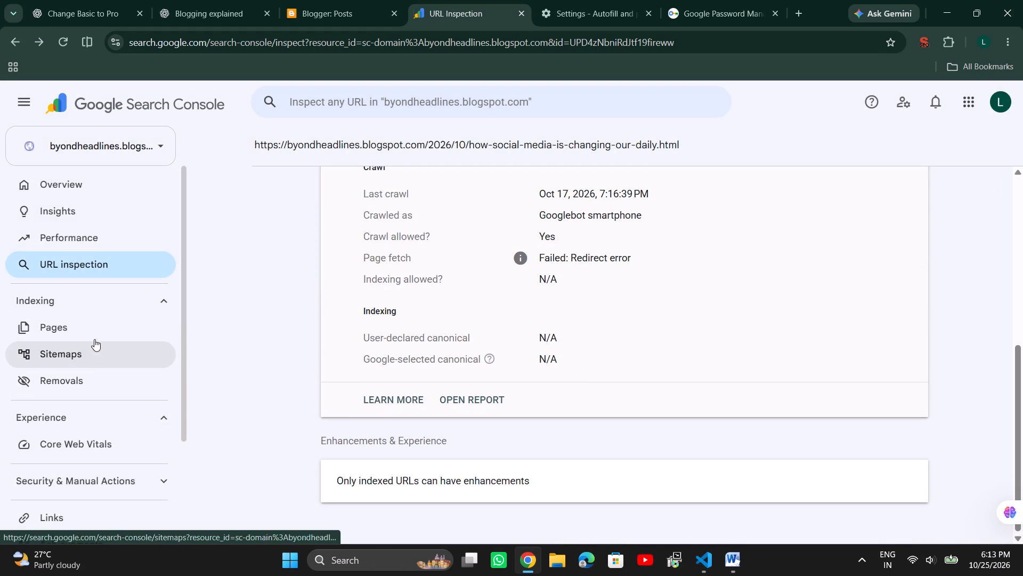
click(82, 351)
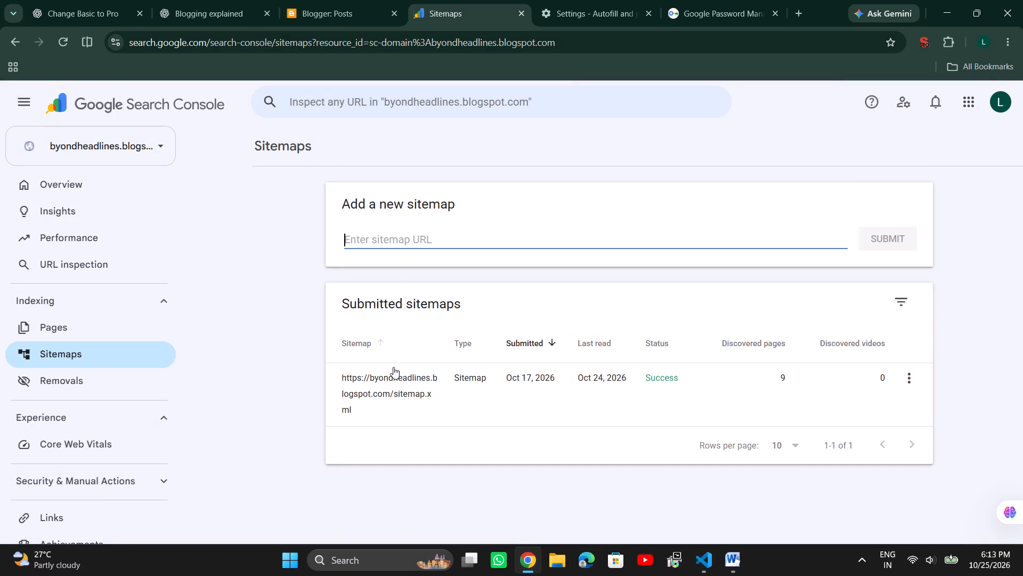
click(367, 378)
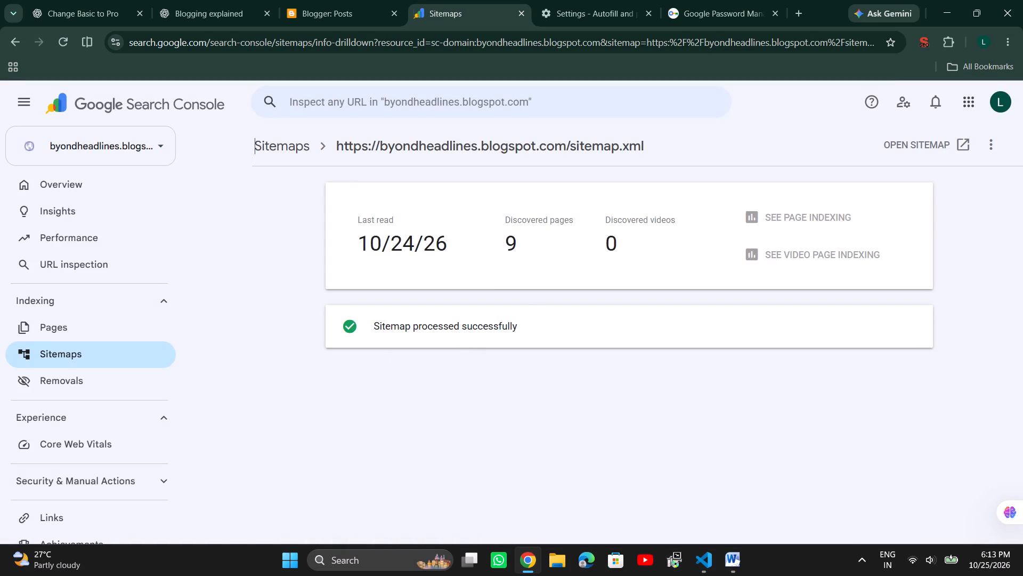
scroll(466, 335, down, 1)
scroll(466, 335, up, 1)
click(956, 138)
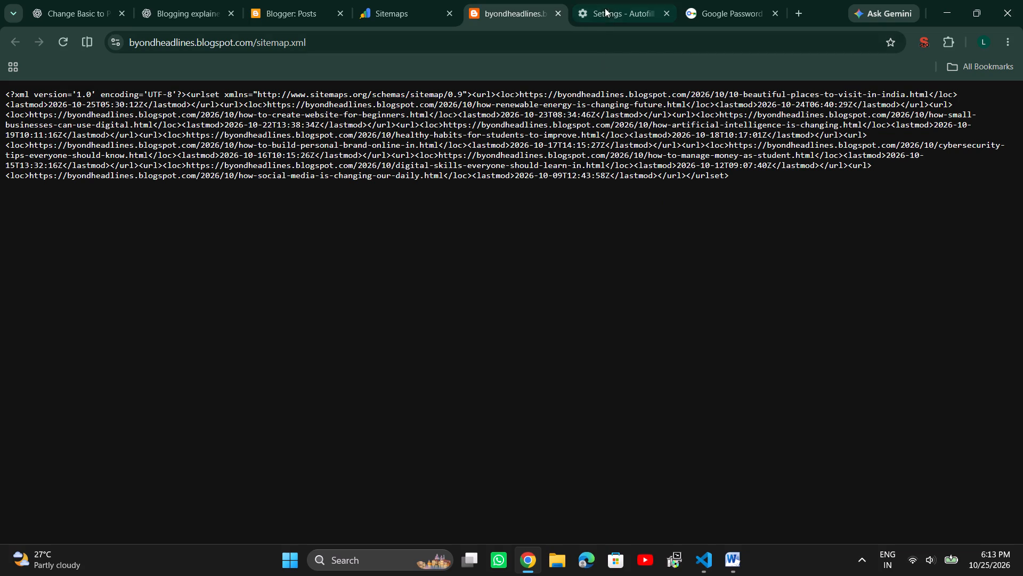
click(560, 15)
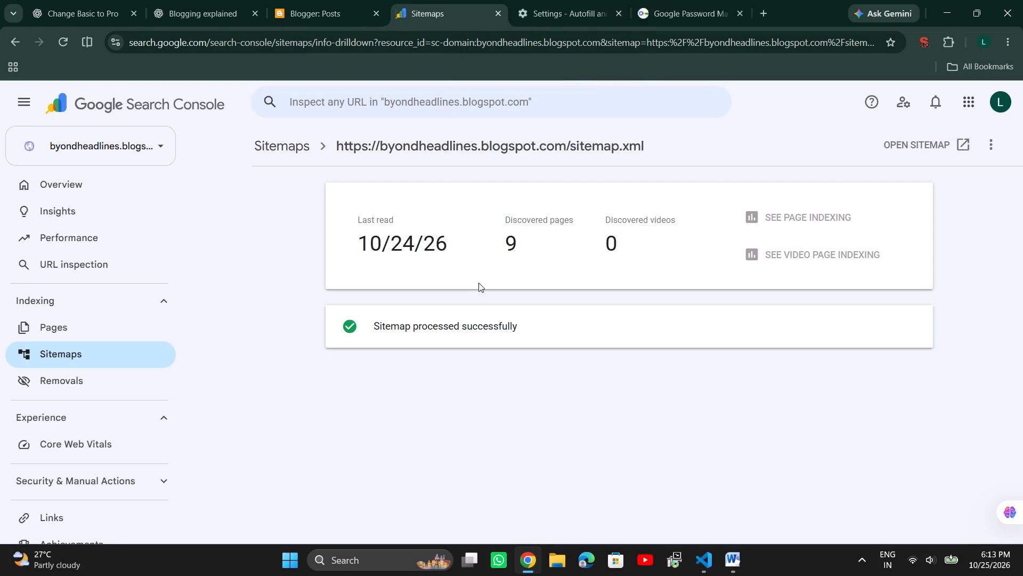
Examine the Page indexing report for byondheadlines.blogspot.com, including the section on why pages aren't indexed.
click(99, 332)
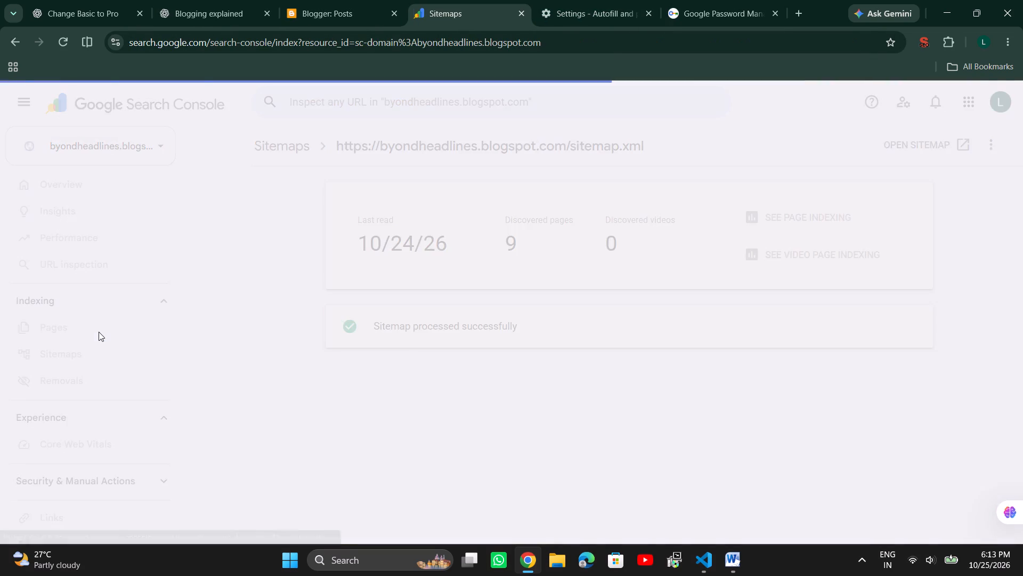
scroll(383, 325, down, 1)
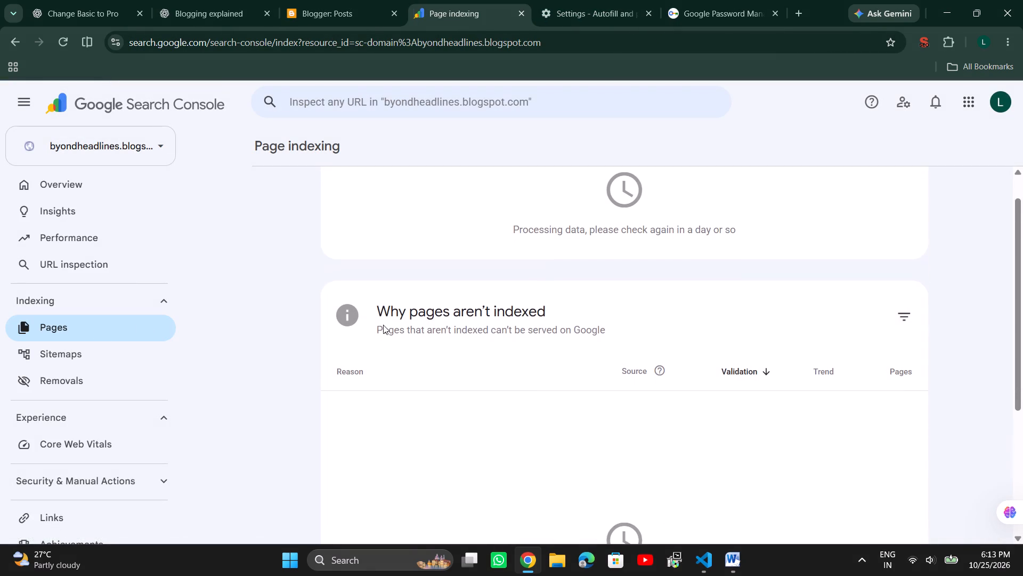
scroll(383, 325, down, 8)
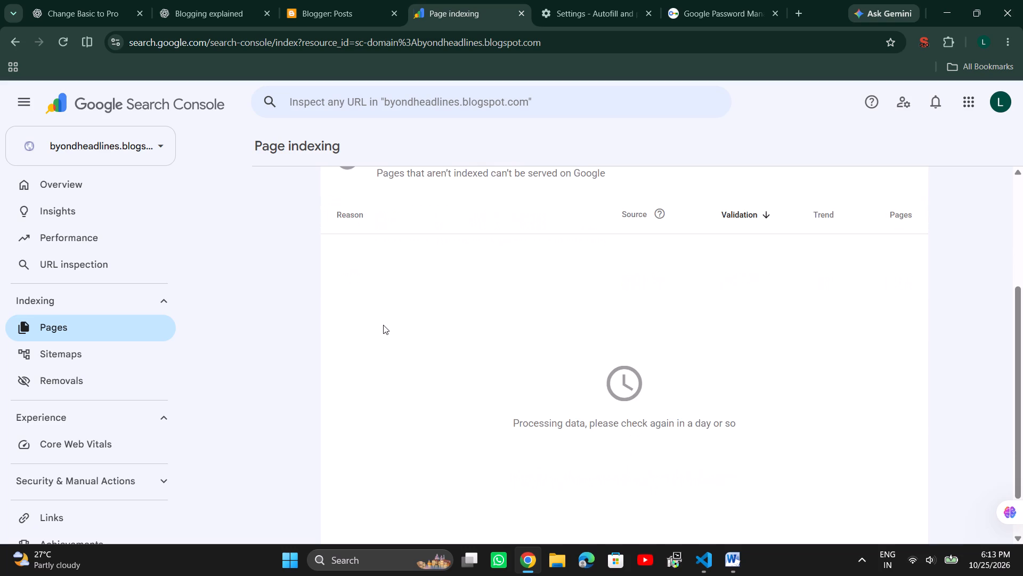
scroll(383, 325, up, 6)
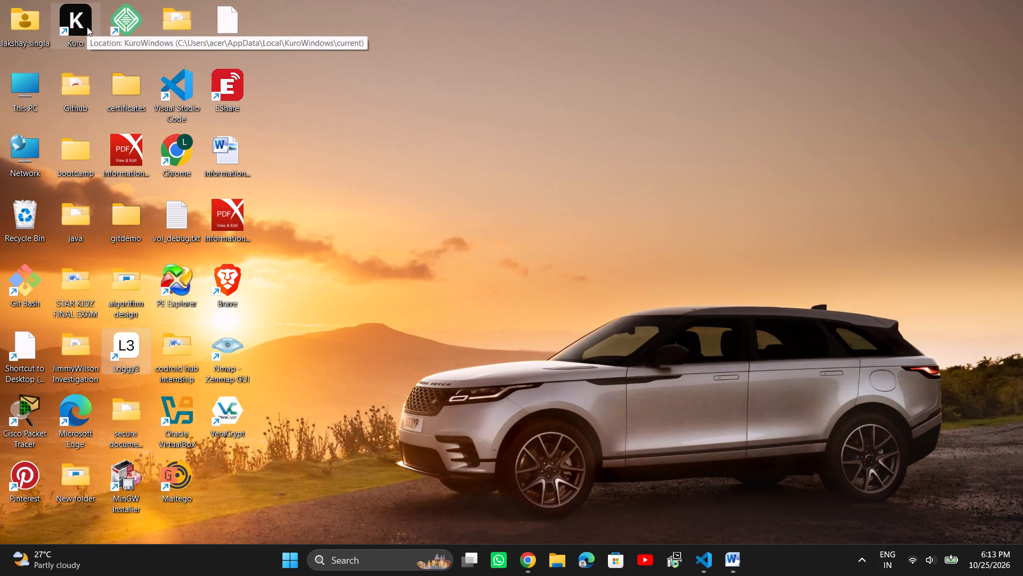
Launch Kuro from the desktop.
double_click(87, 27)
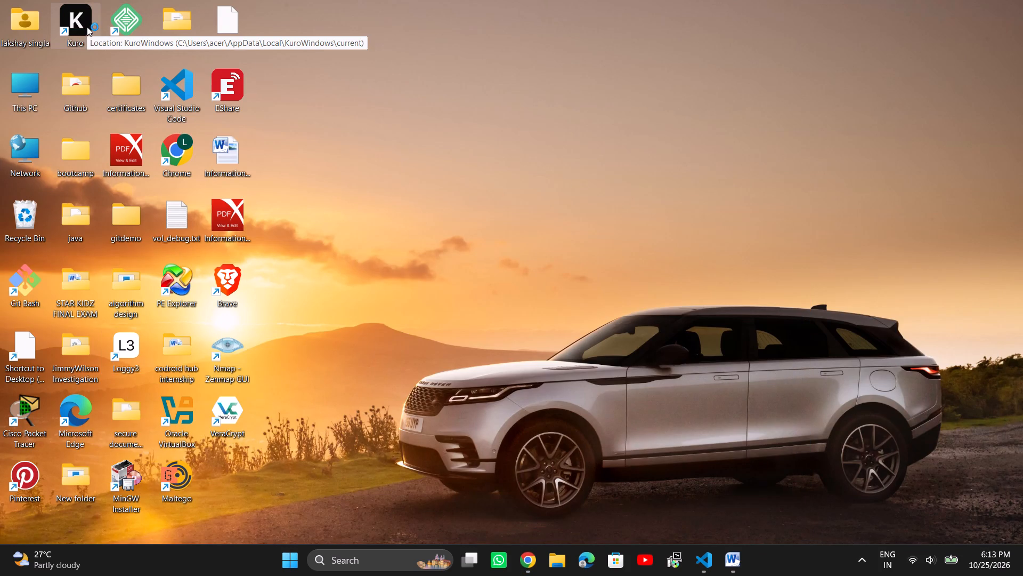